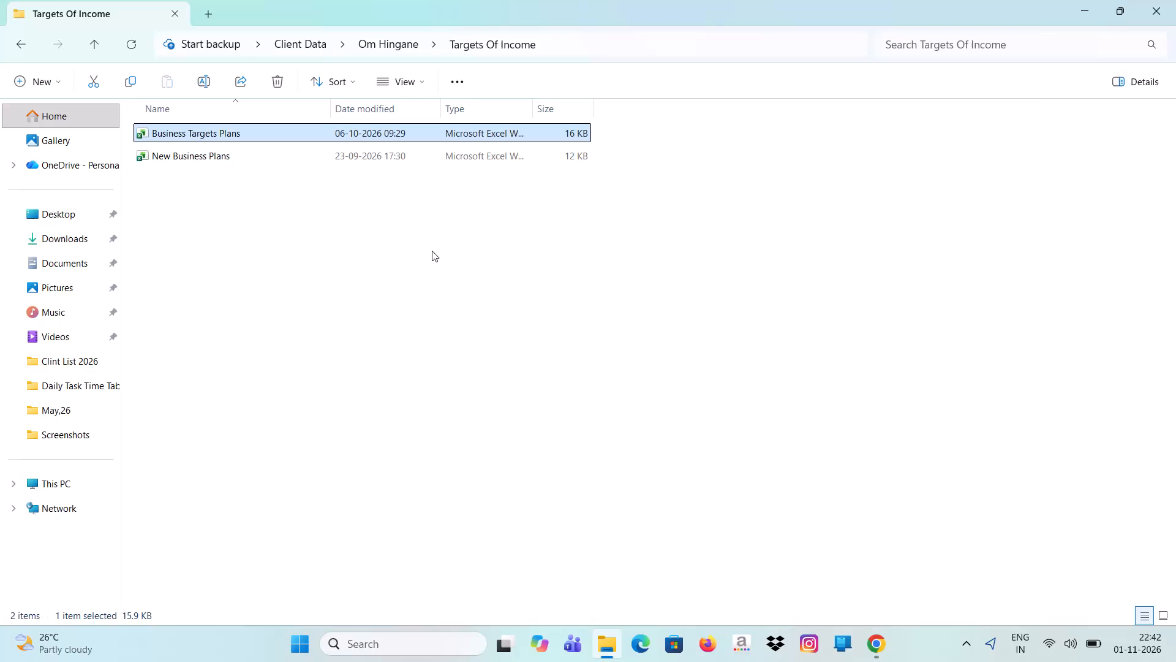
Open the Business Targets Plans workbook from the Targets Of Income folder in Excel and maximize its window.
key(Return)
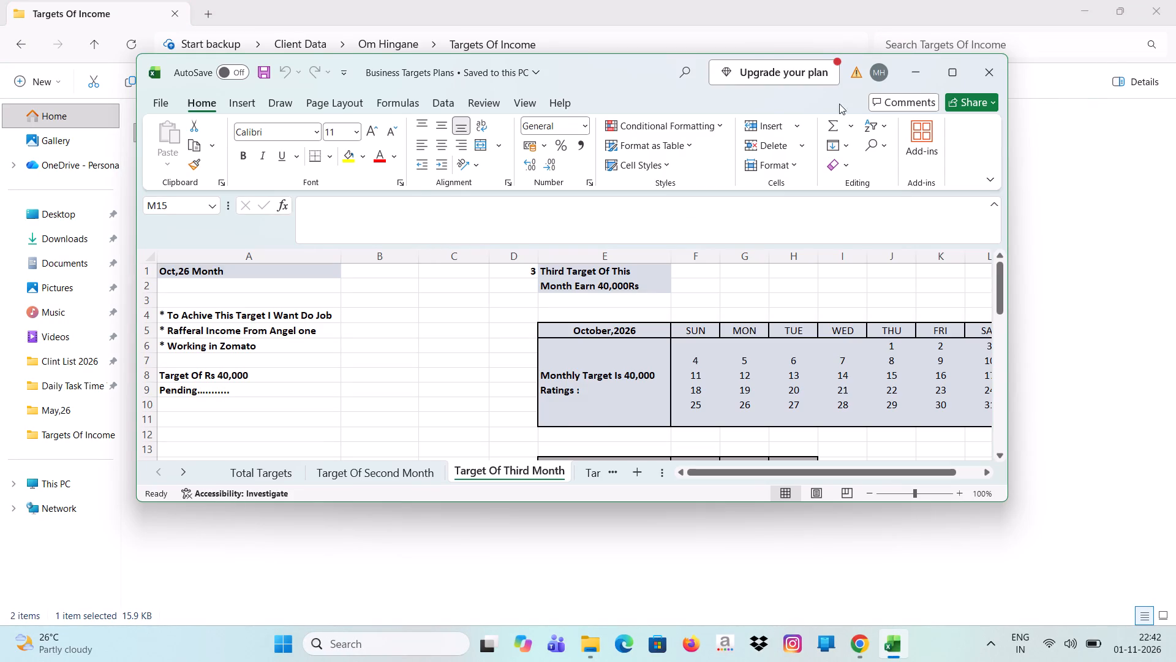
scroll(699, 329, down, 1)
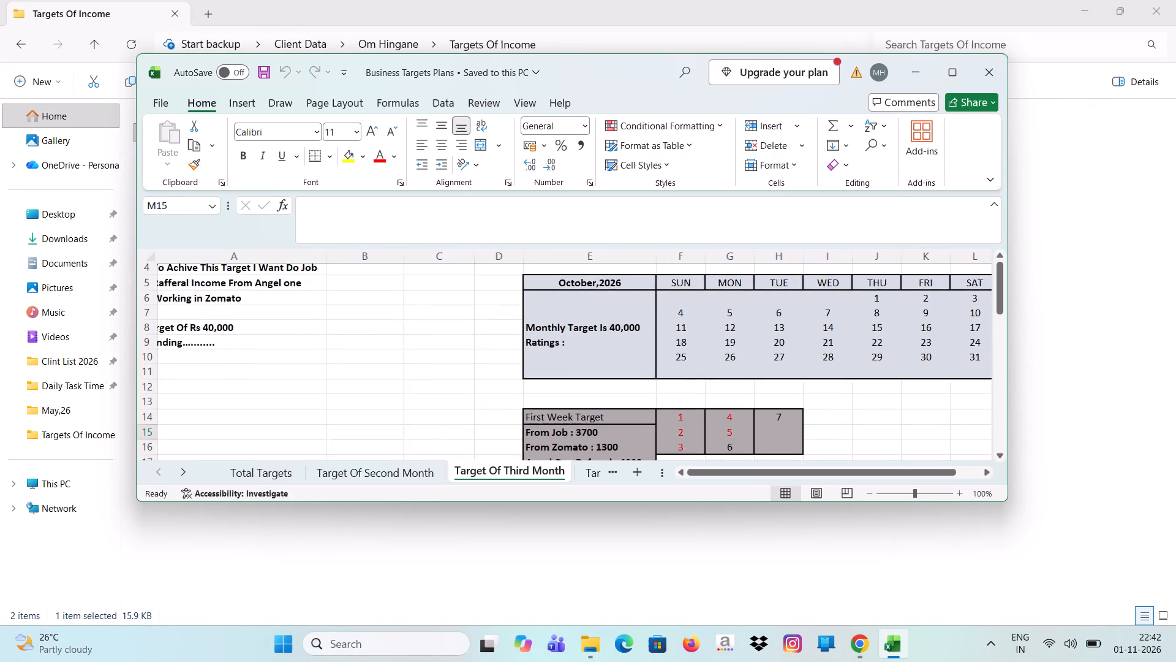
scroll(699, 329, down, 2)
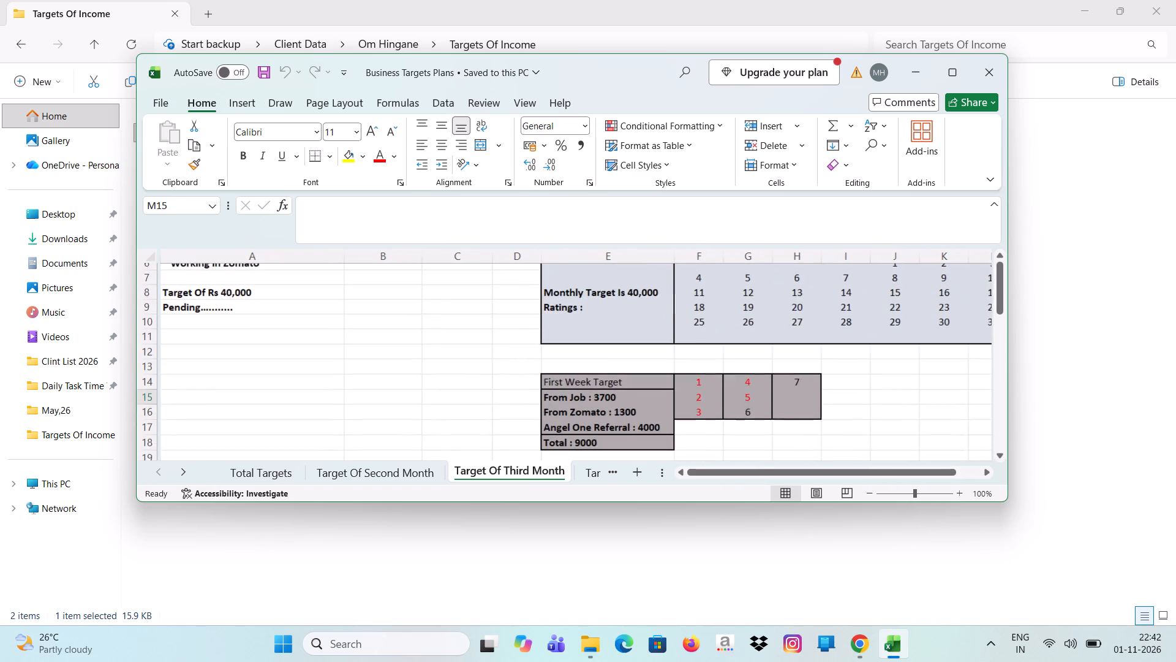
scroll(699, 329, down, 1)
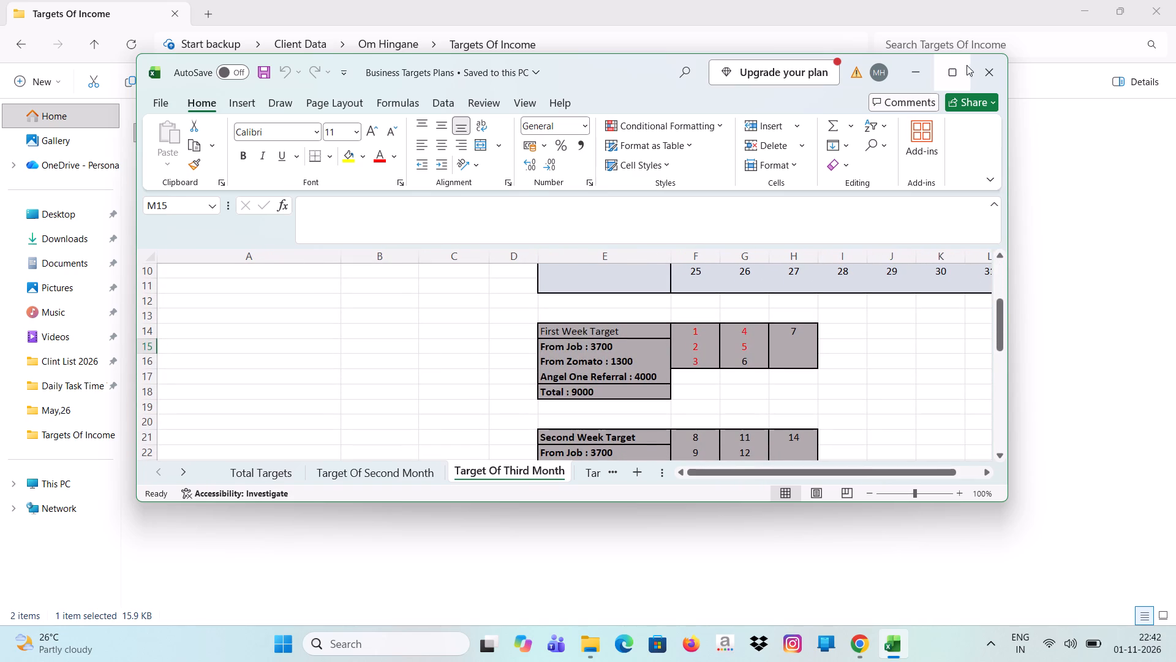
click(955, 66)
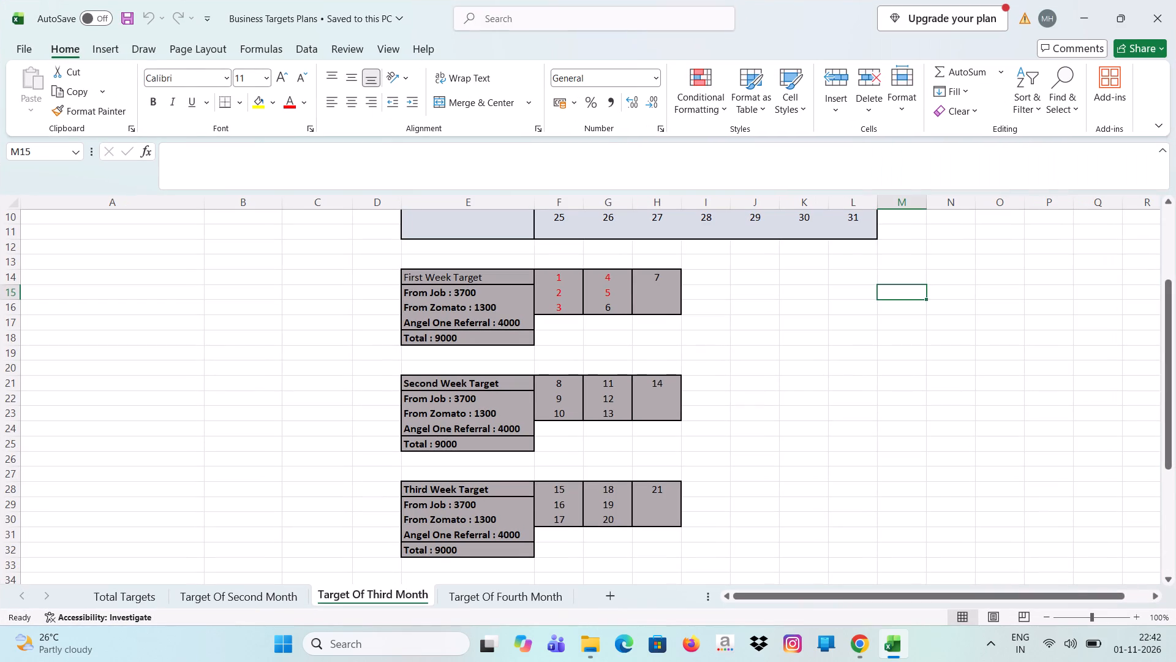
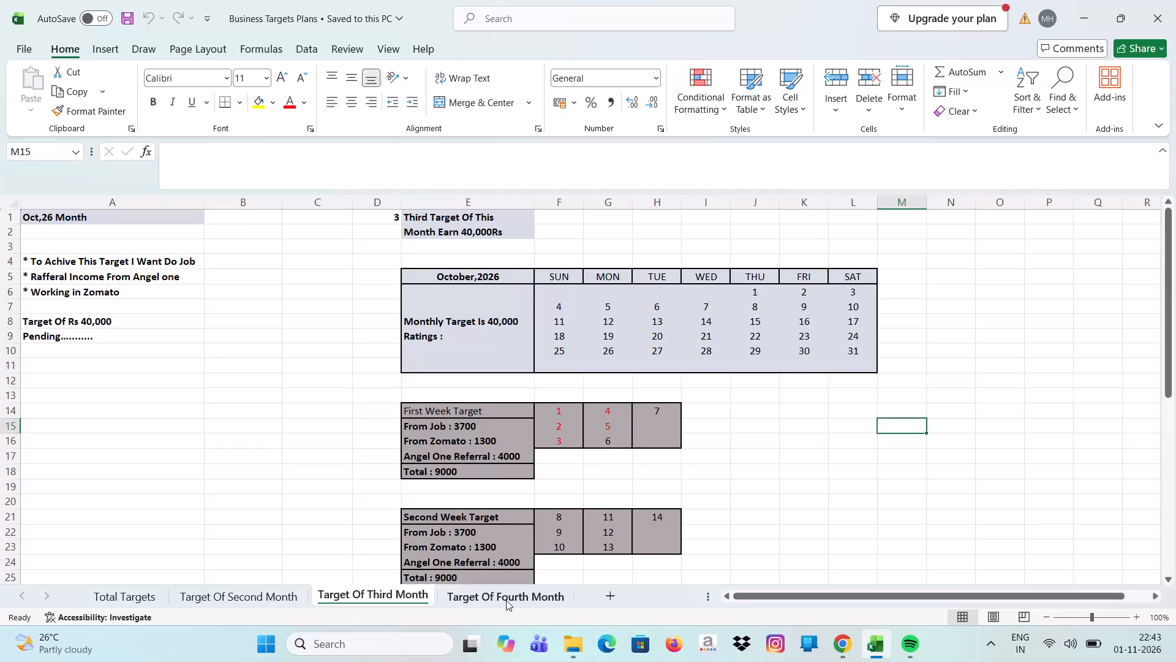
Open the Target Of Fourth Month sheet and look over its November 2026 calendar and business income targets.
click(519, 595)
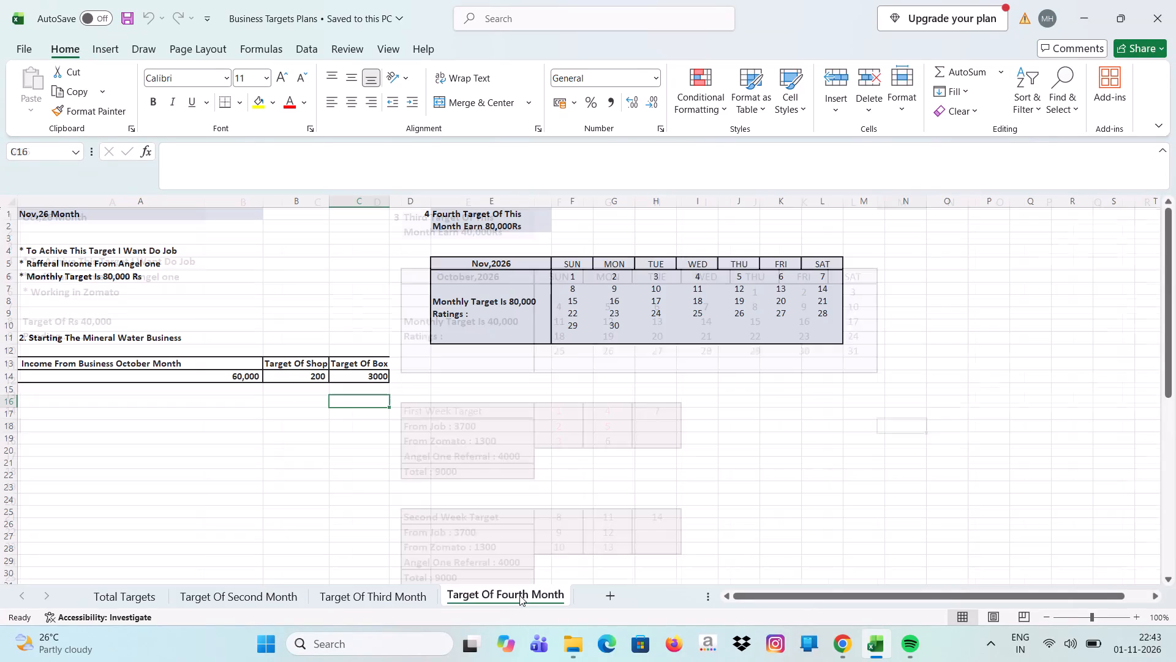
scroll(541, 546, down, 1)
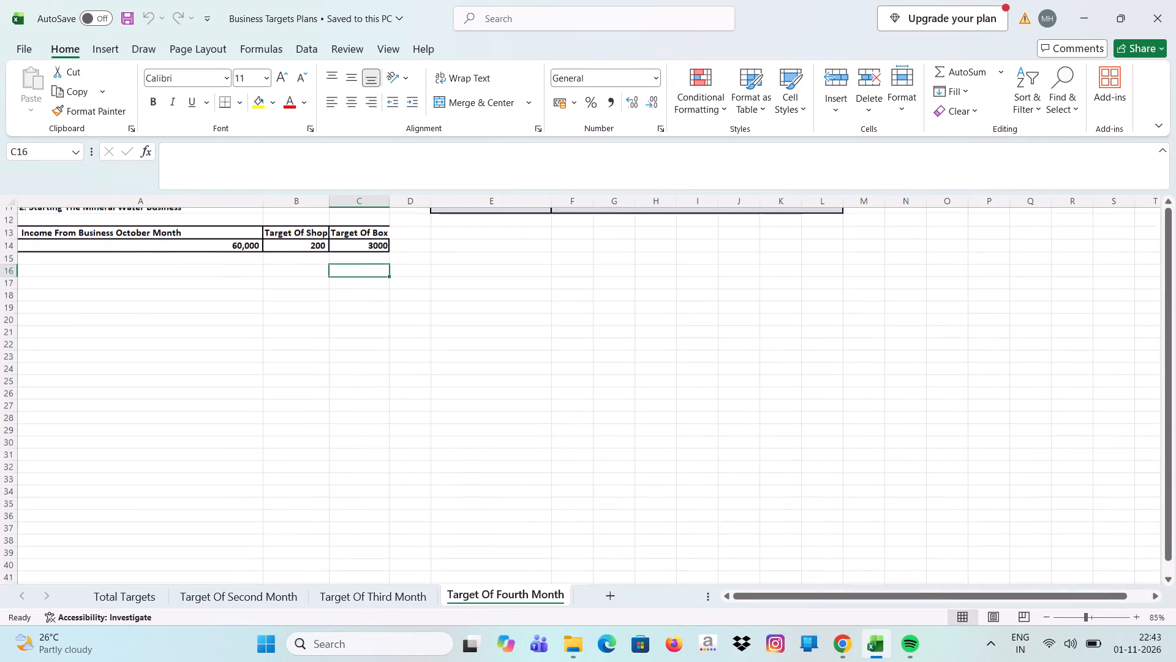
scroll(541, 546, down, 1)
scroll(541, 546, up, 2)
scroll(541, 546, down, 3)
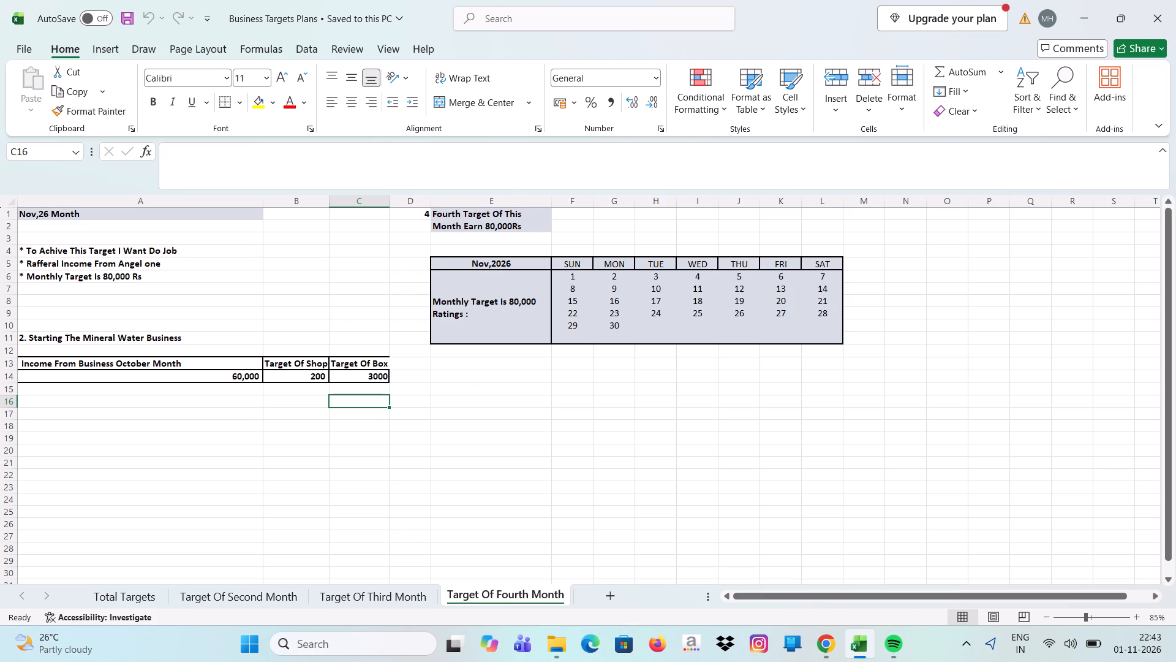
Delete the Target Of Third Month sheet from the workbook.
click(367, 593)
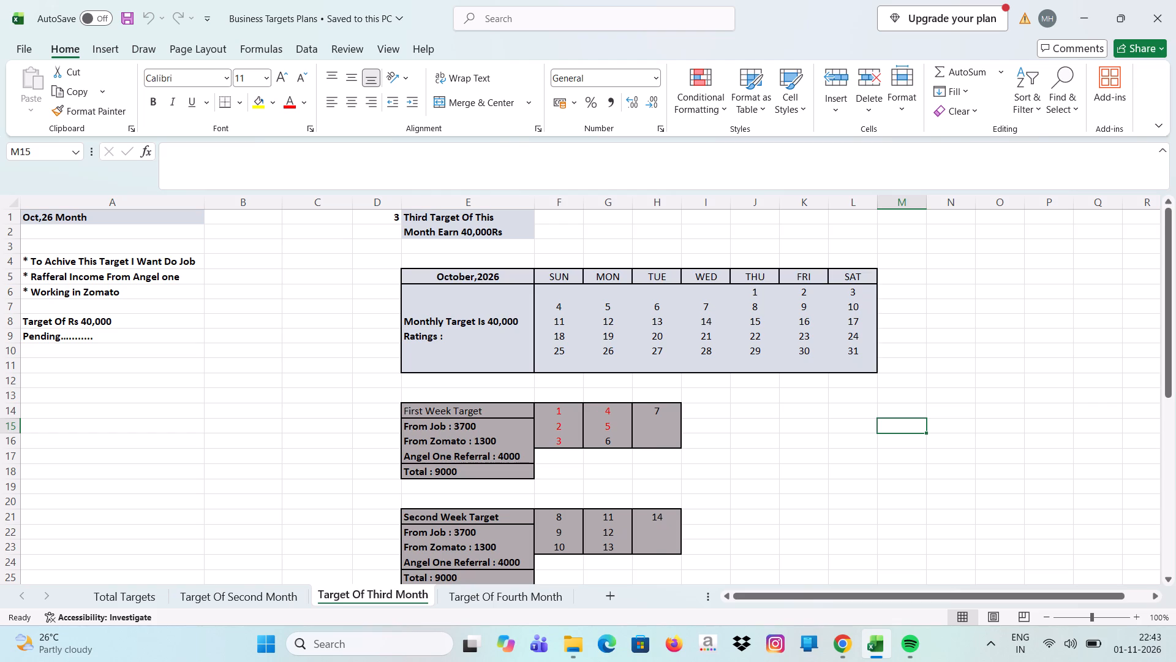
click(483, 599)
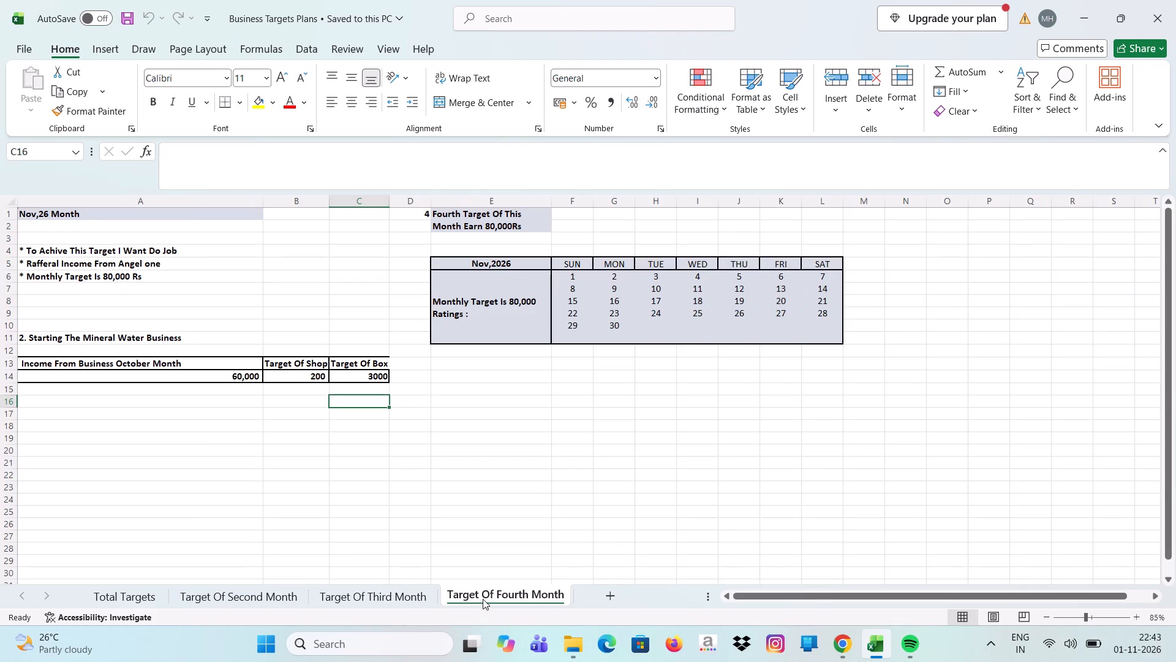
right_click(382, 598)
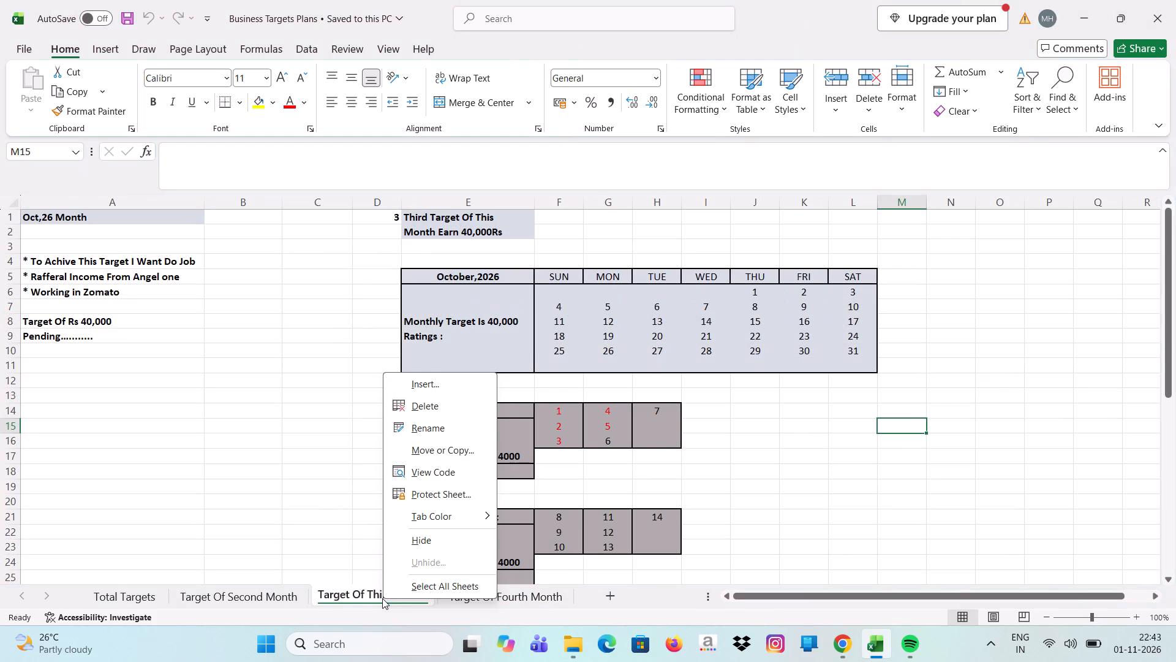
click(352, 597)
right_click(352, 597)
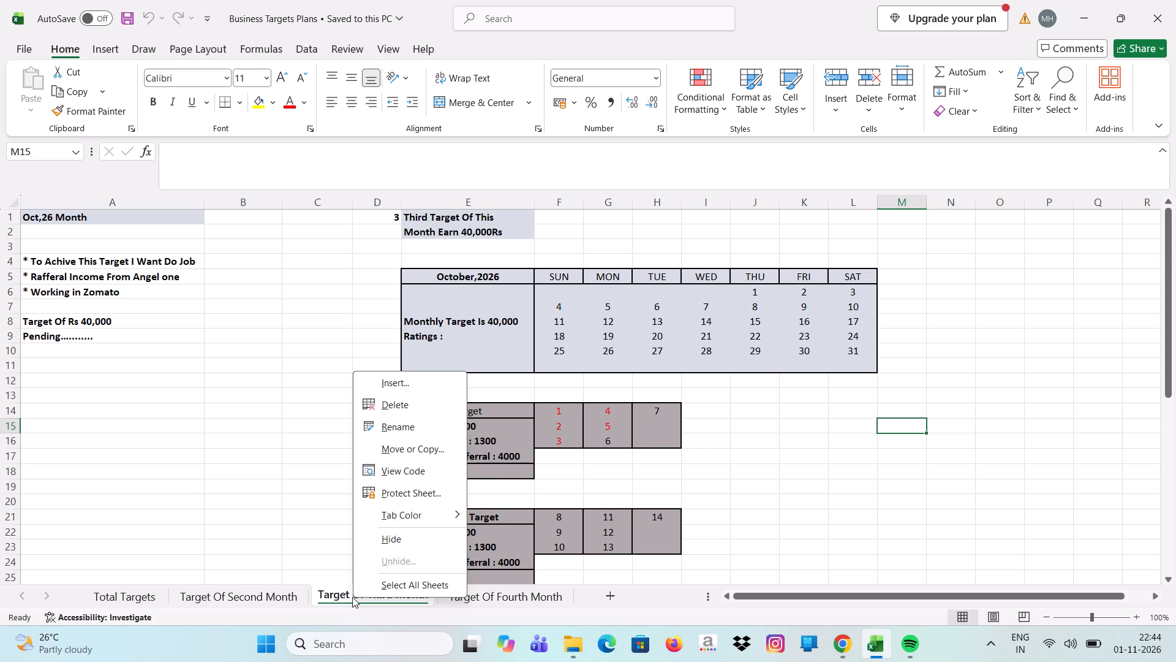
click(383, 404)
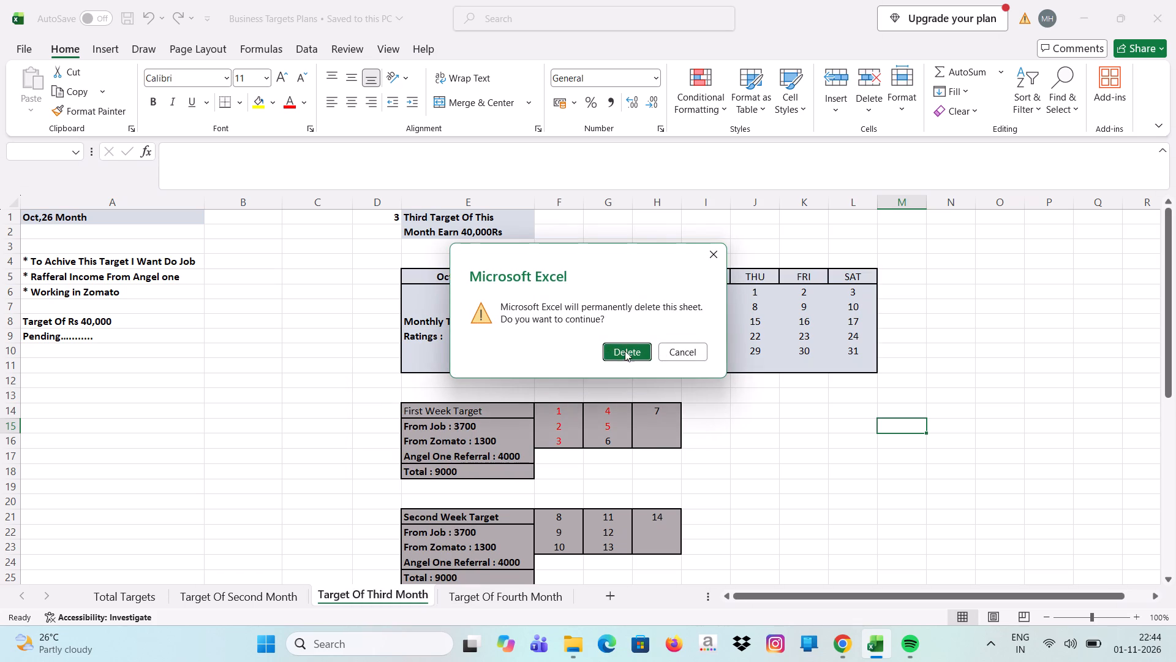
click(623, 348)
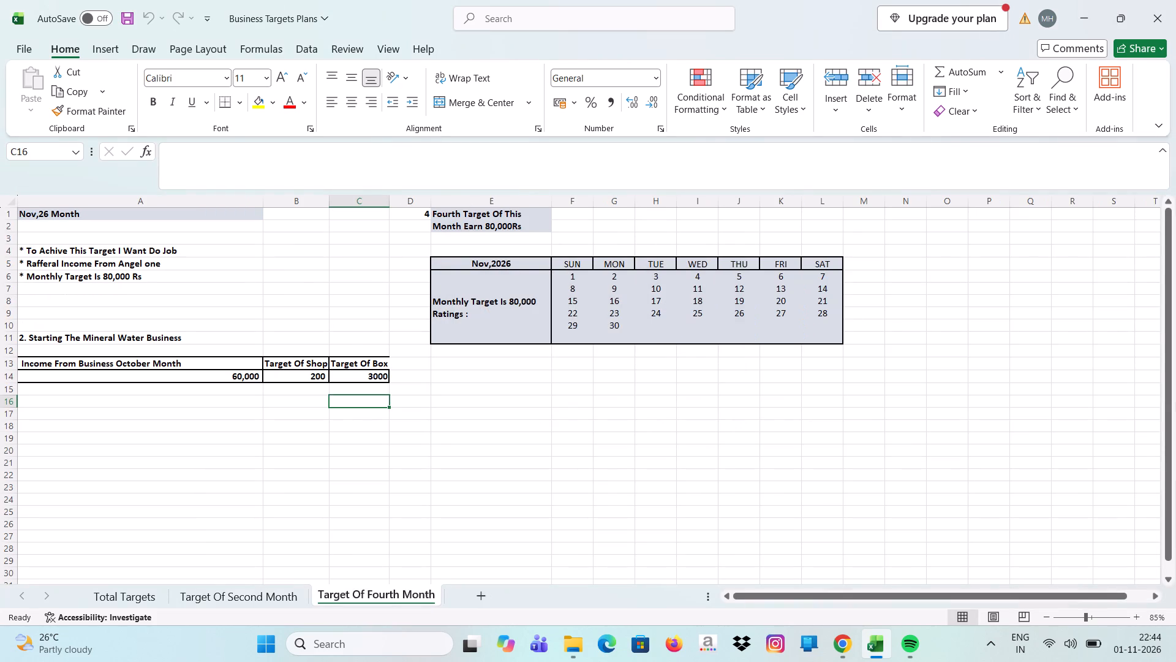
Delete the Target Of Second Month sheet from the workbook.
click(246, 590)
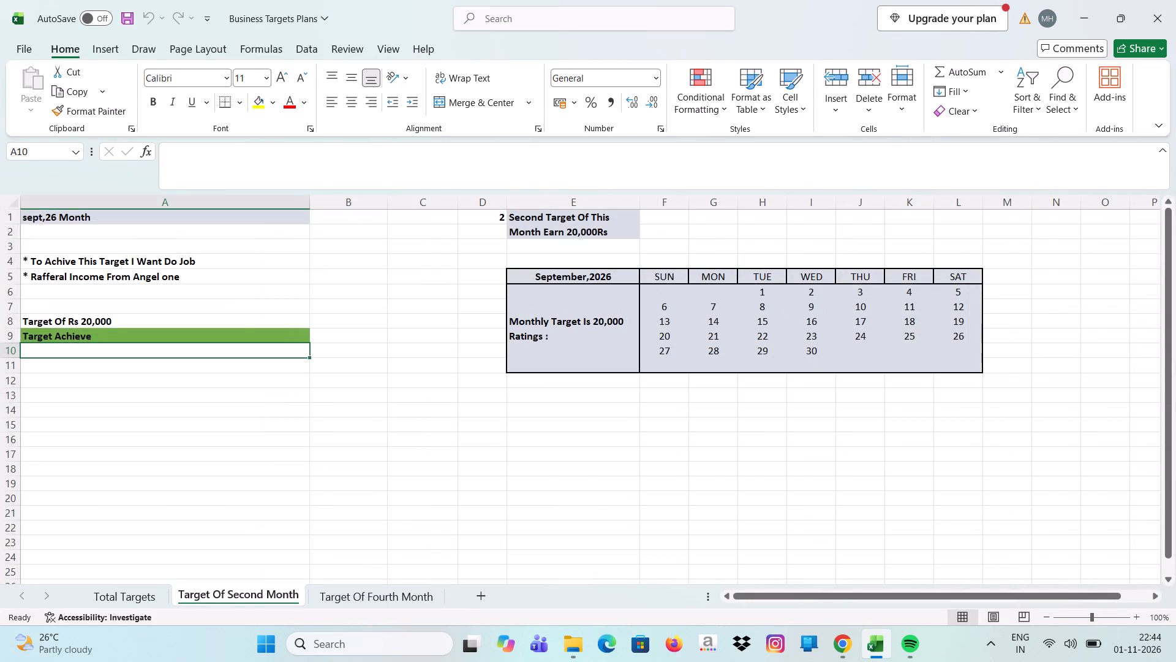
right_click(244, 595)
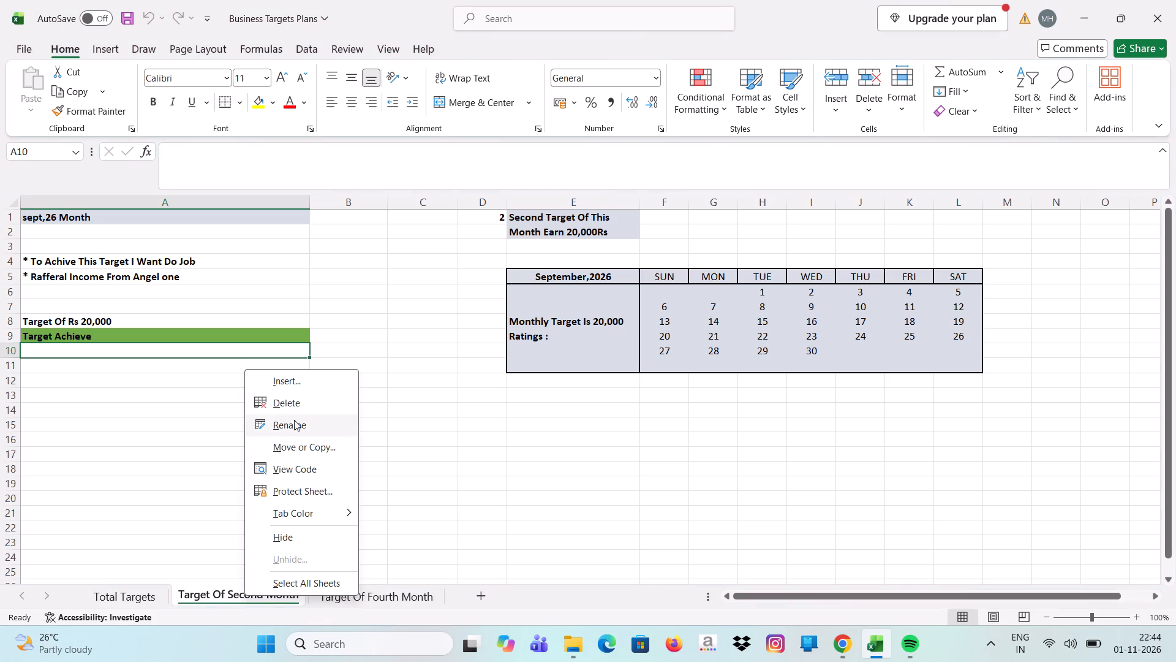
click(292, 400)
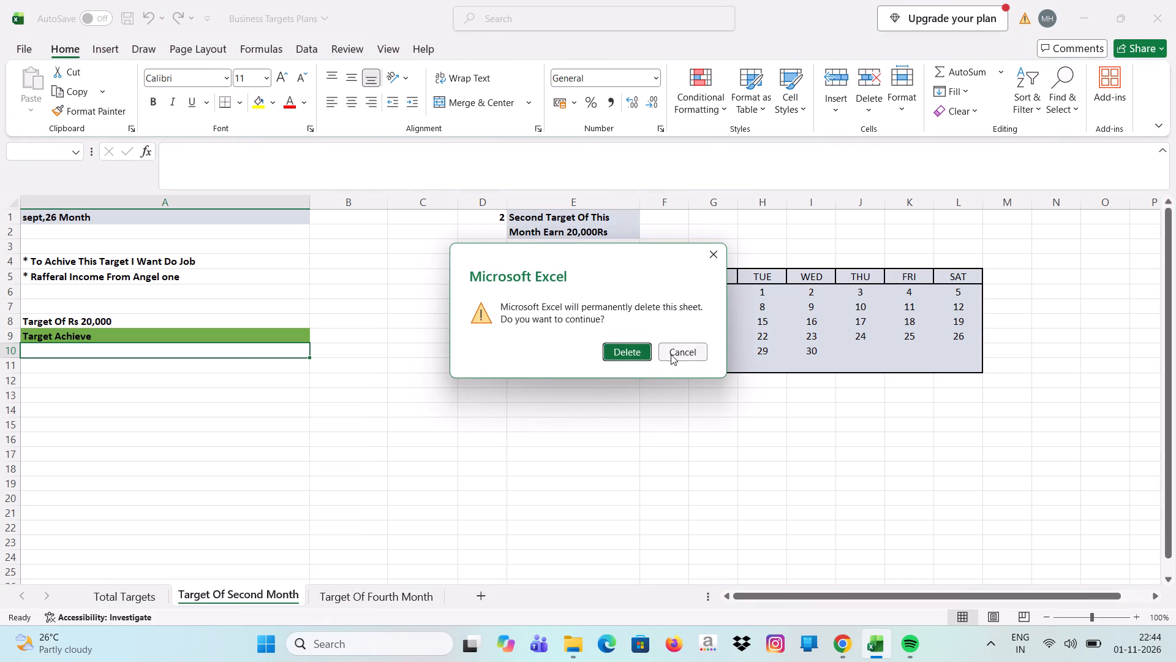
click(627, 352)
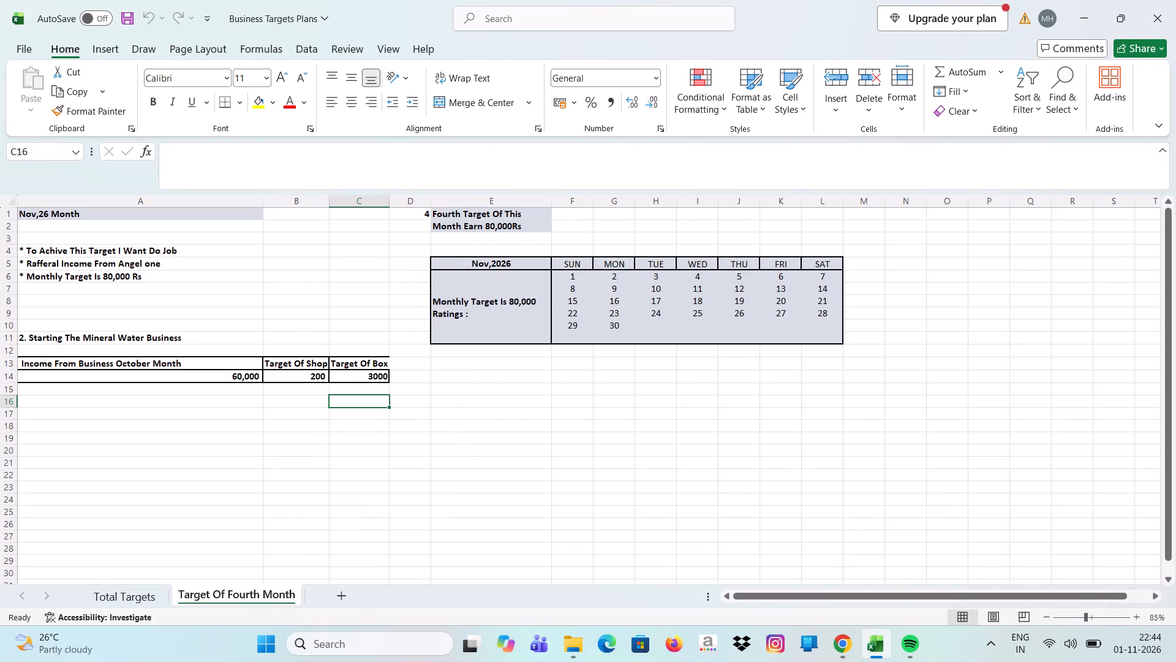
Rename the Target Of Fourth Month sheet as Target Of First Month.
click(116, 598)
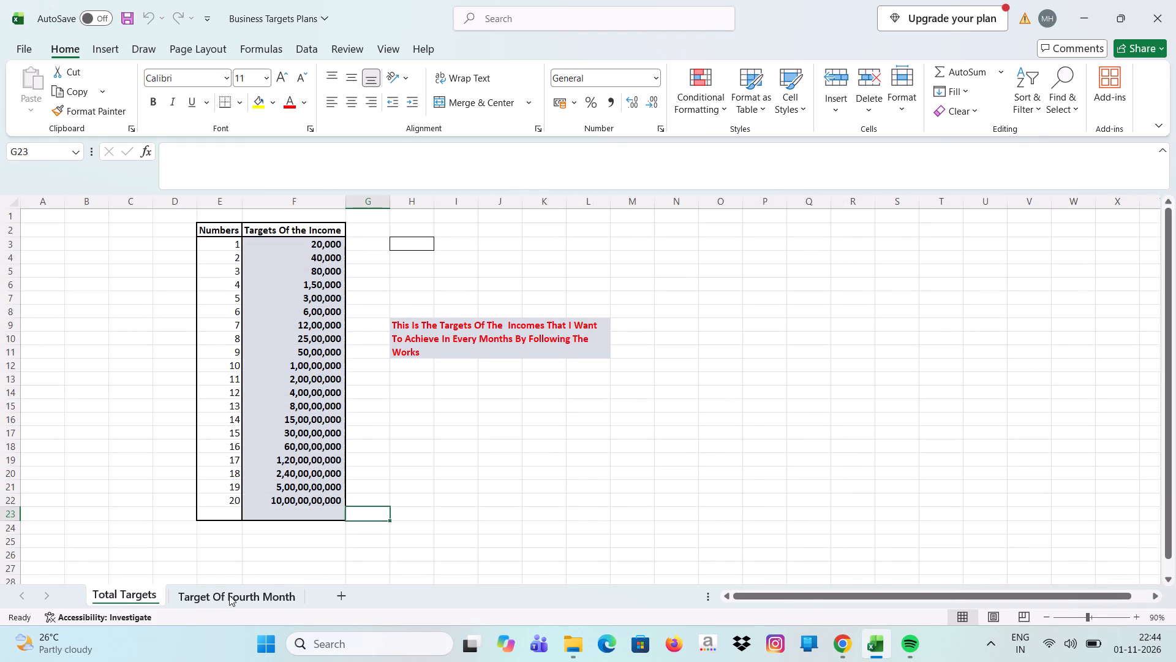
click(228, 598)
triple_click(228, 598)
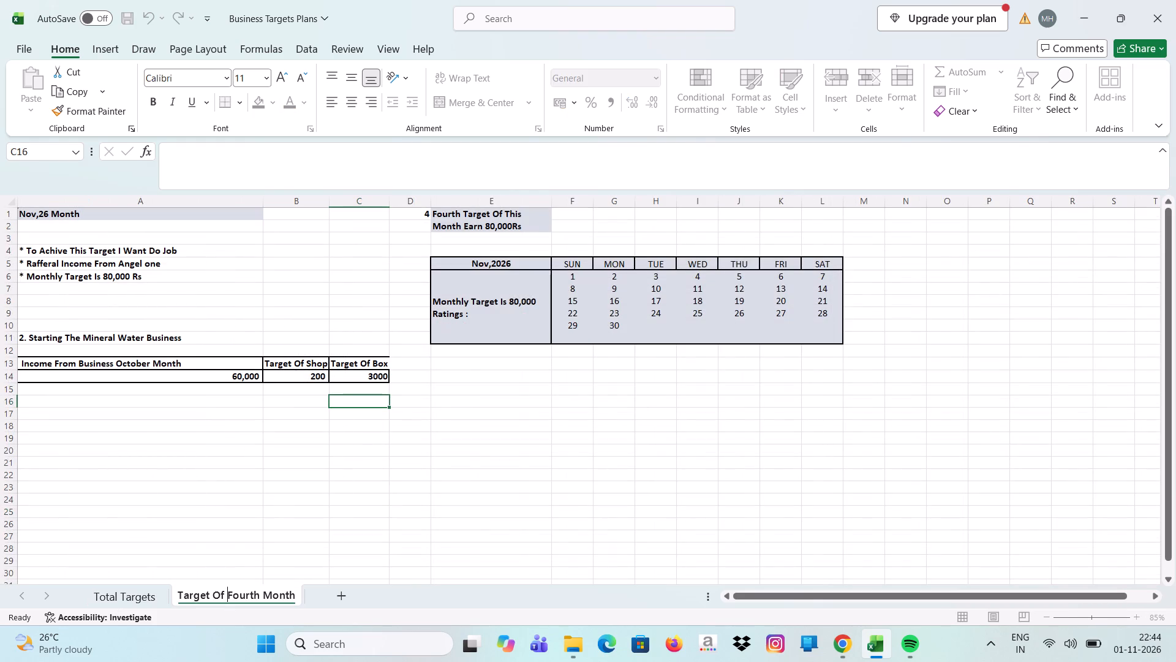
click(263, 595)
key(BackSpace)
key(BackSpace)
key(BackSpace)
key(BackSpace)
key(BackSpace)
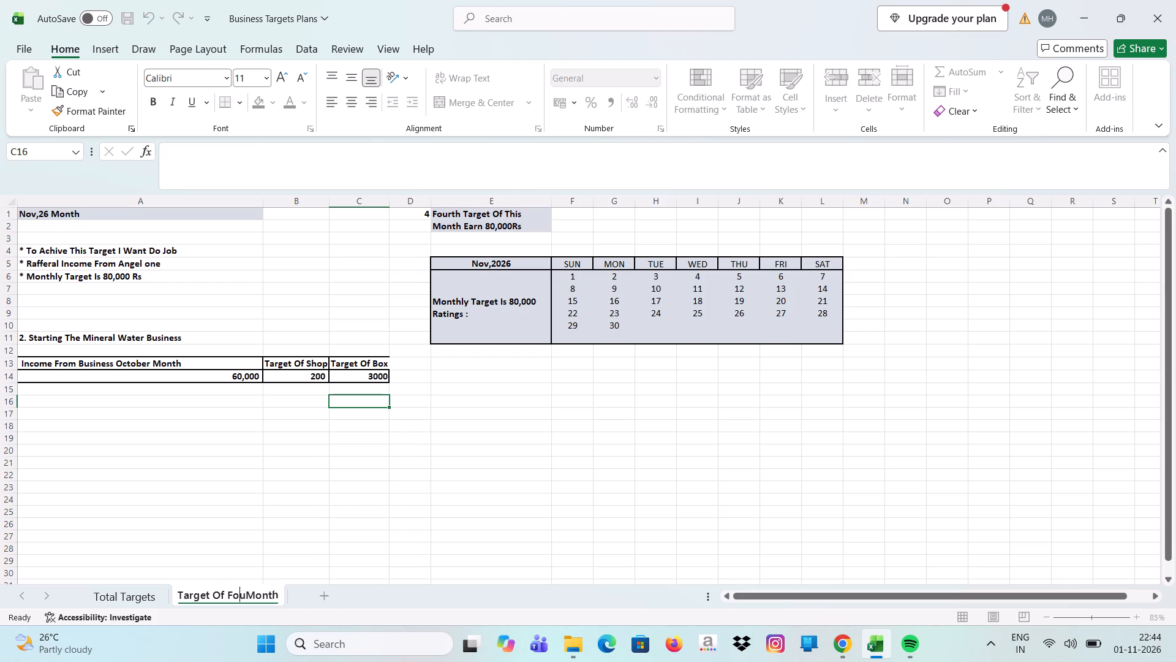
key(BackSpace)
text(irst)
key(space)
key(Return)
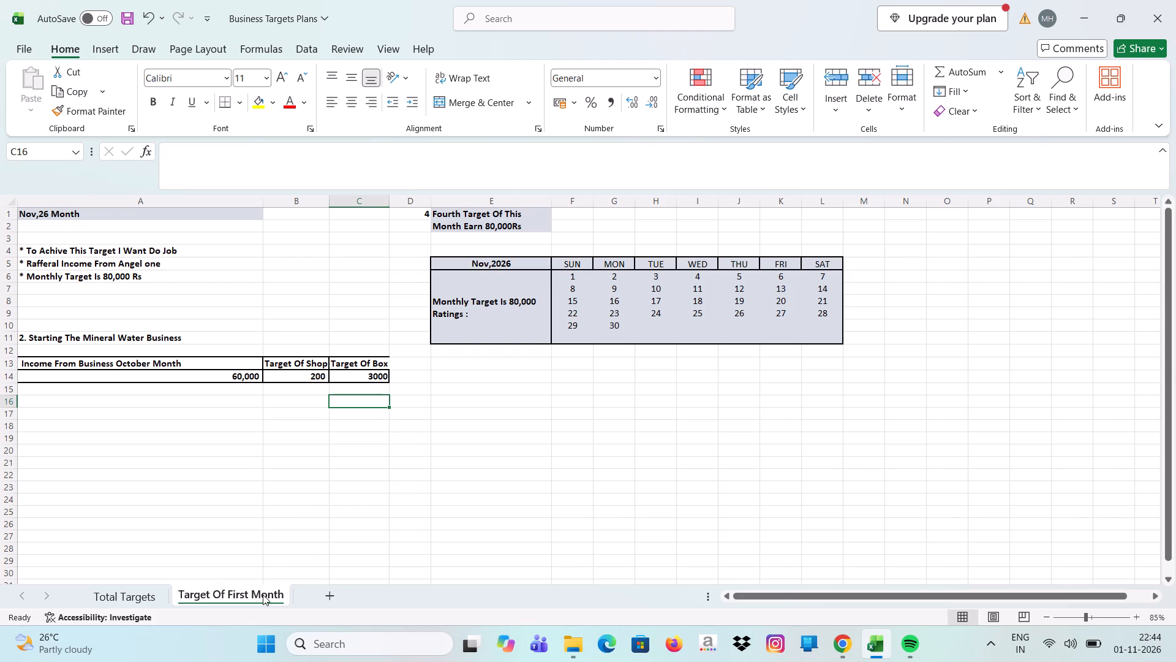
Delete rows 13 and 14, which hold the October business income, shop and box targets table.
click(320, 561)
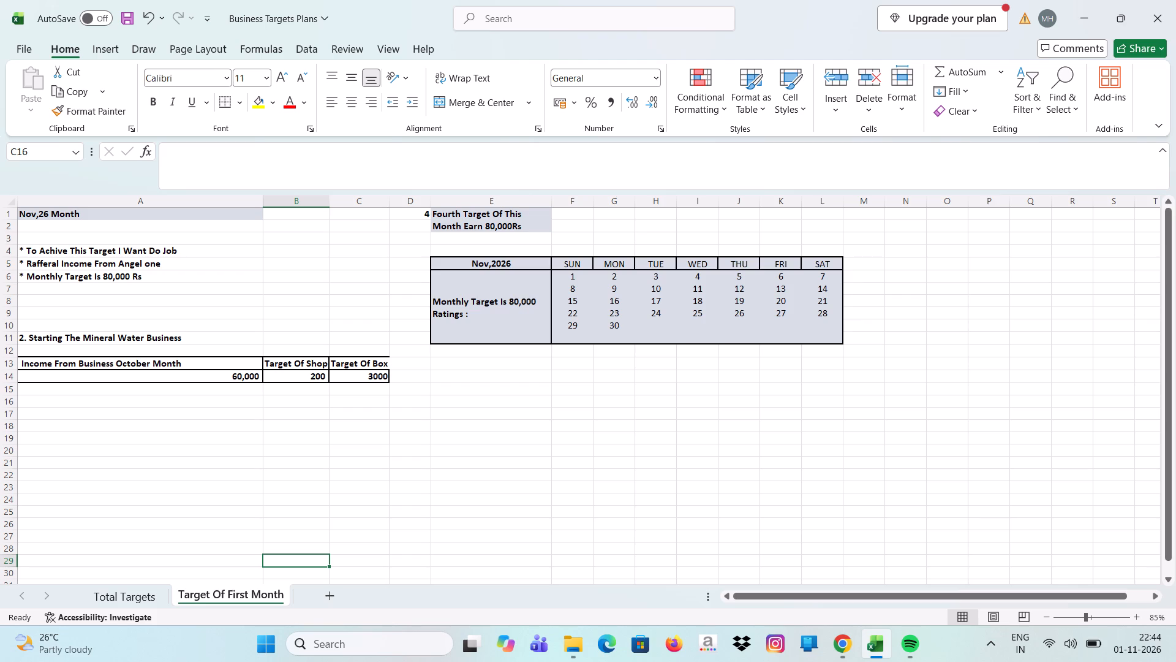
scroll(320, 561, down, 3)
scroll(320, 561, up, 2)
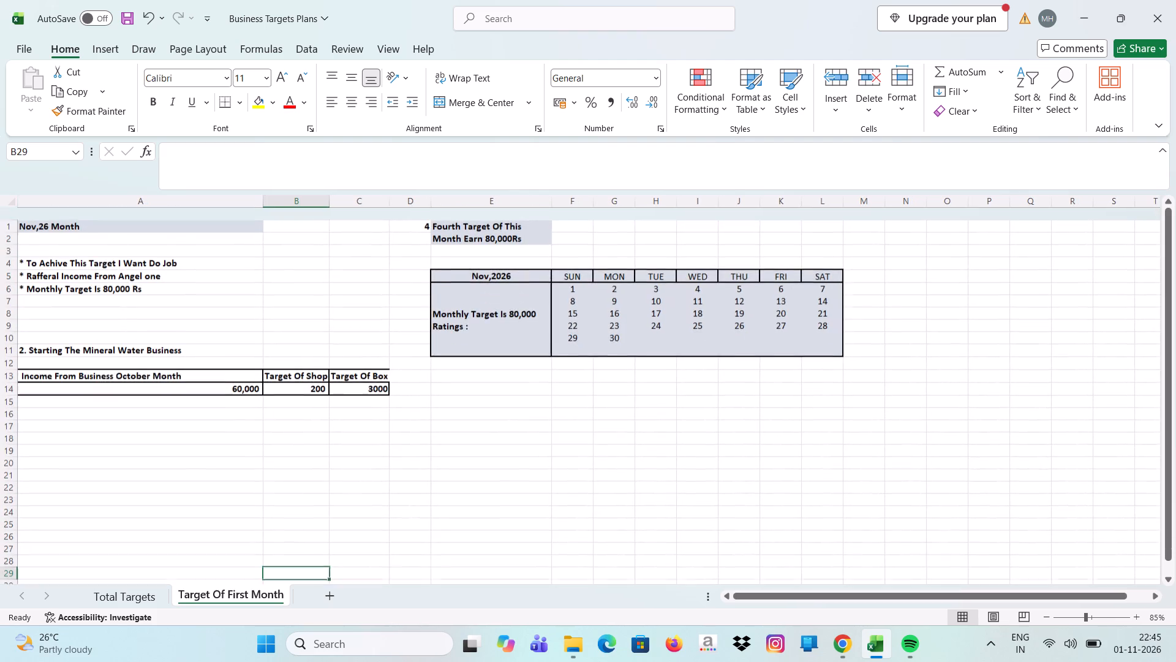
click(88, 362)
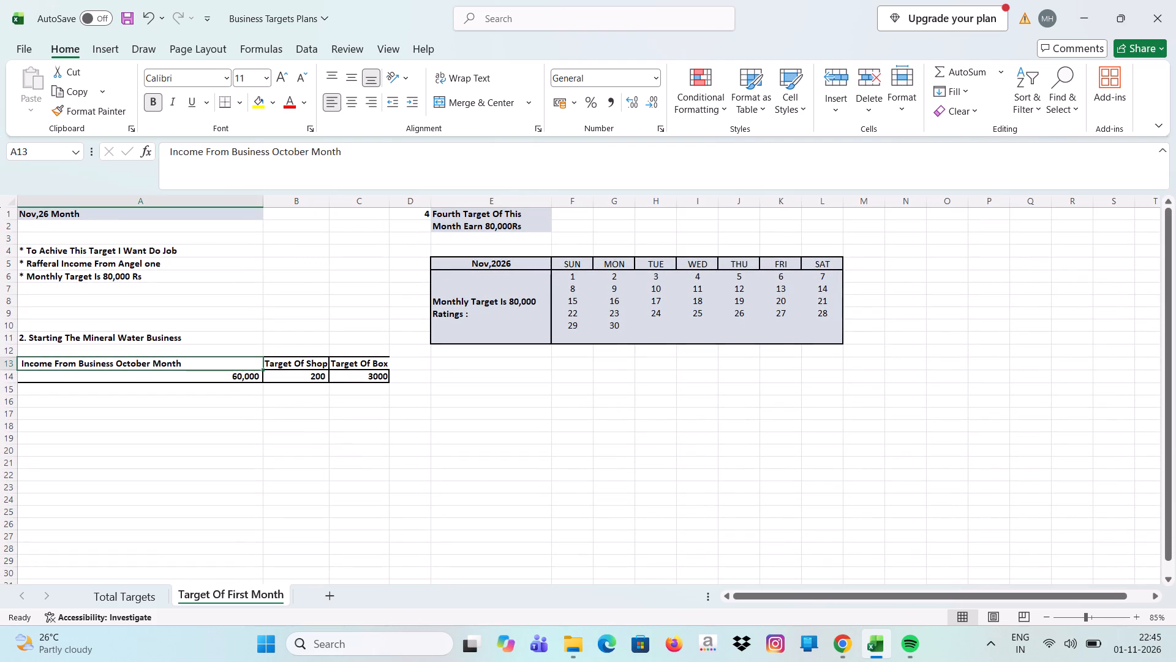
key(shift+space)
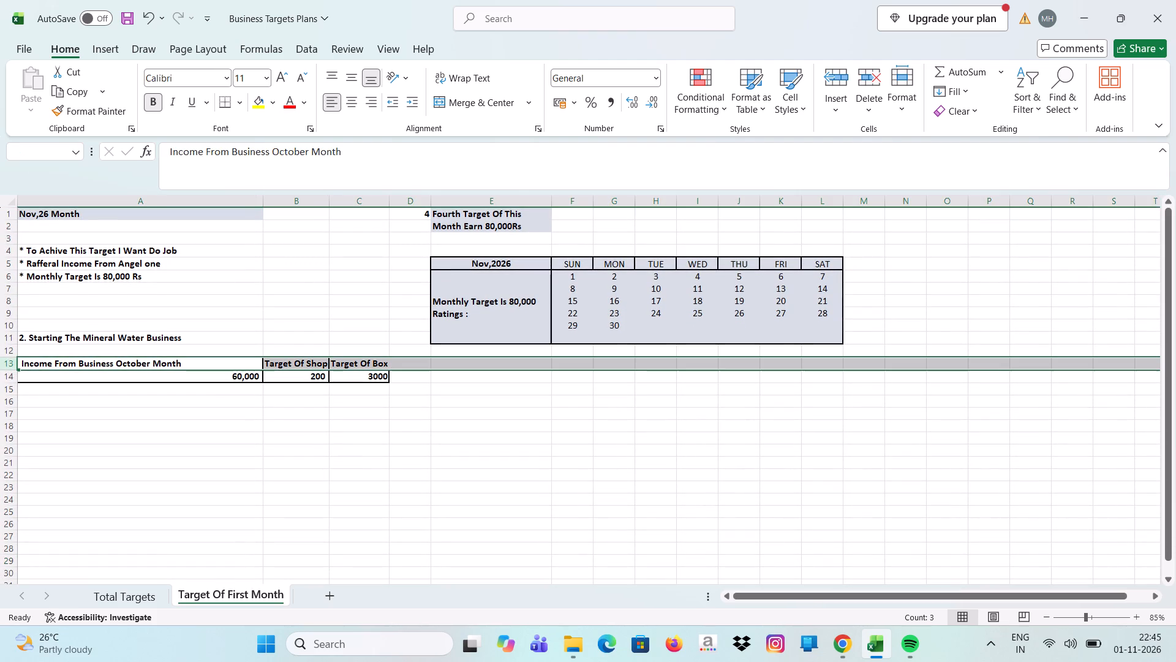
key(shift+Down)
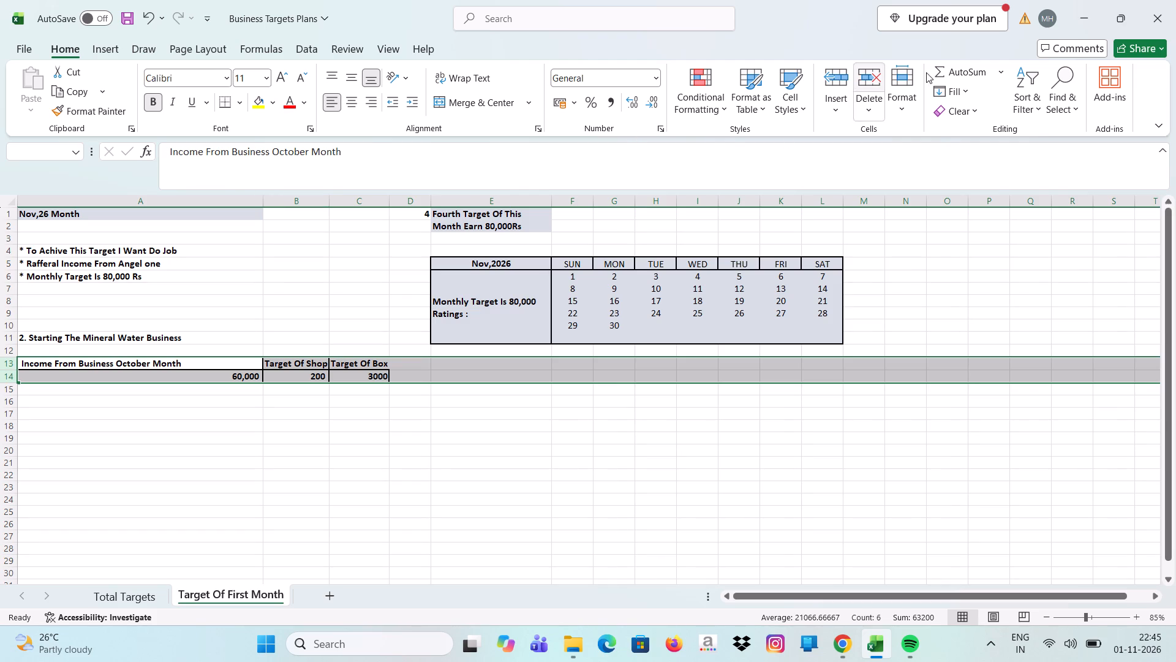
click(878, 77)
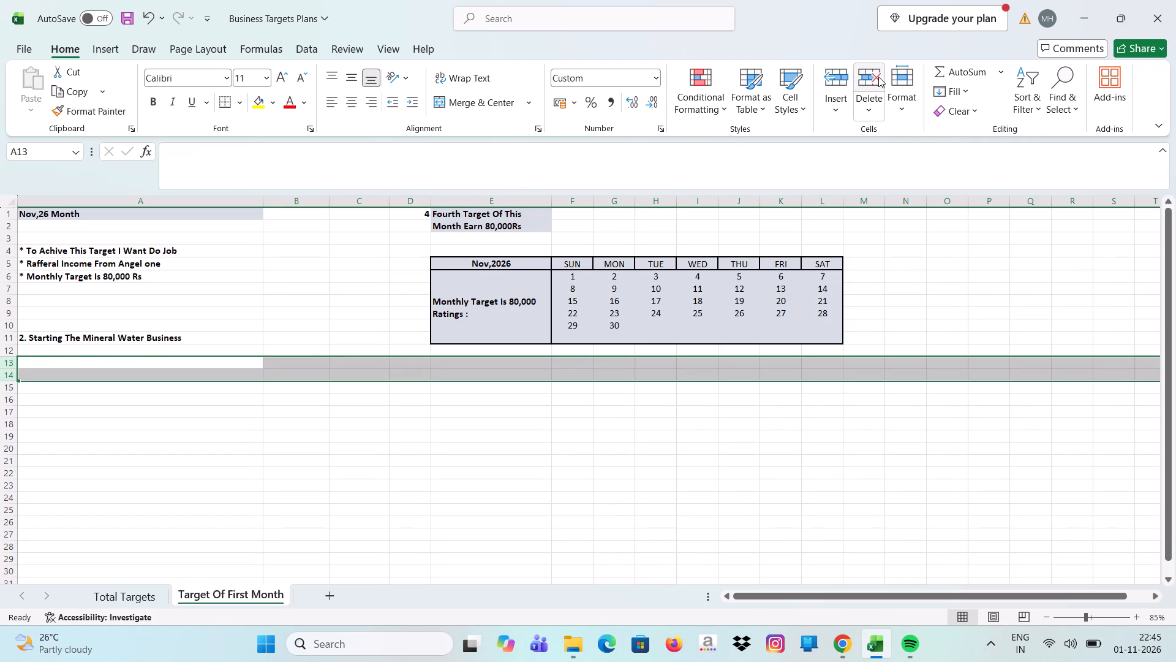
Clear the mineral water business heading in cell A11 and the monthly target note in cell A6.
click(147, 337)
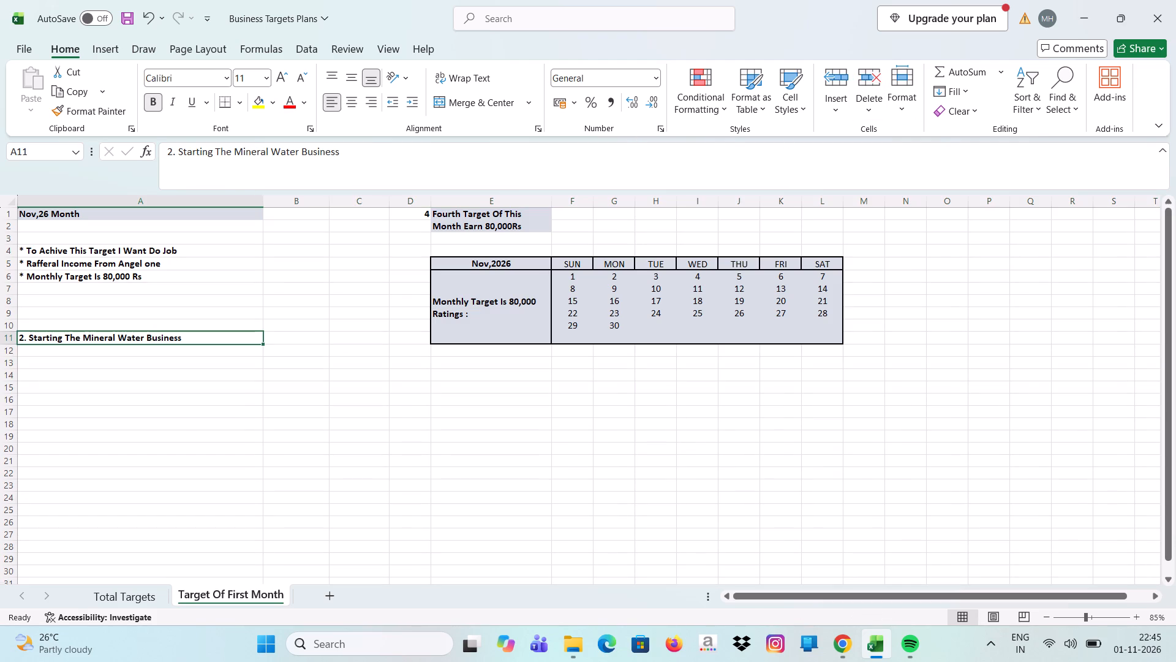
key(BackSpace)
click(156, 303)
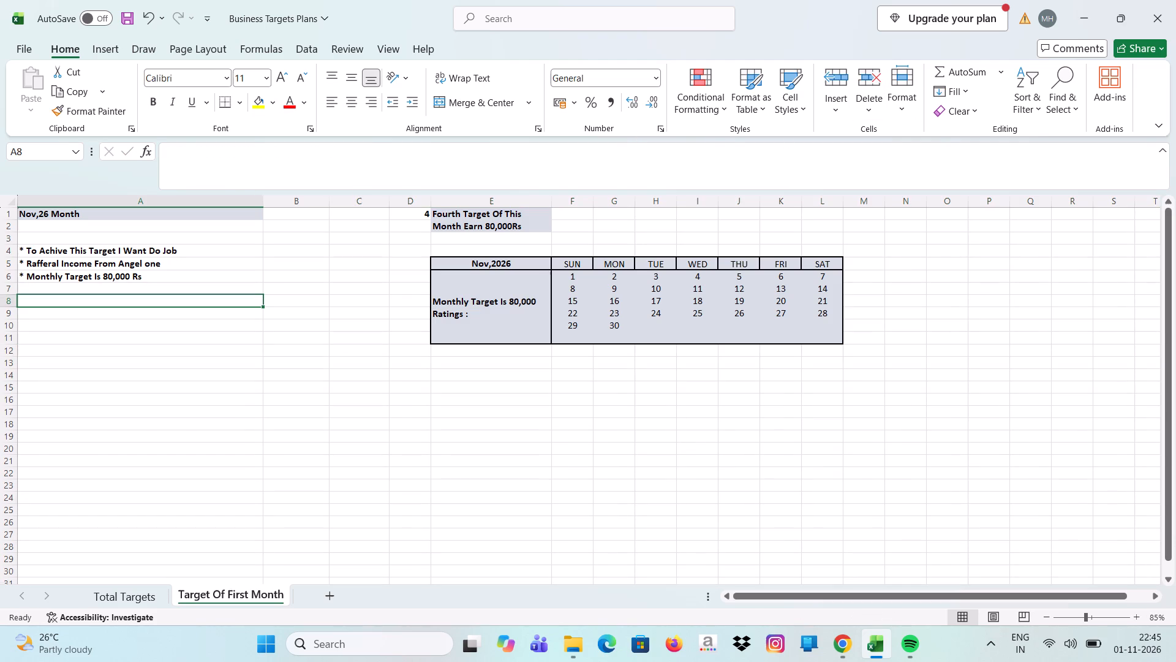
click(149, 282)
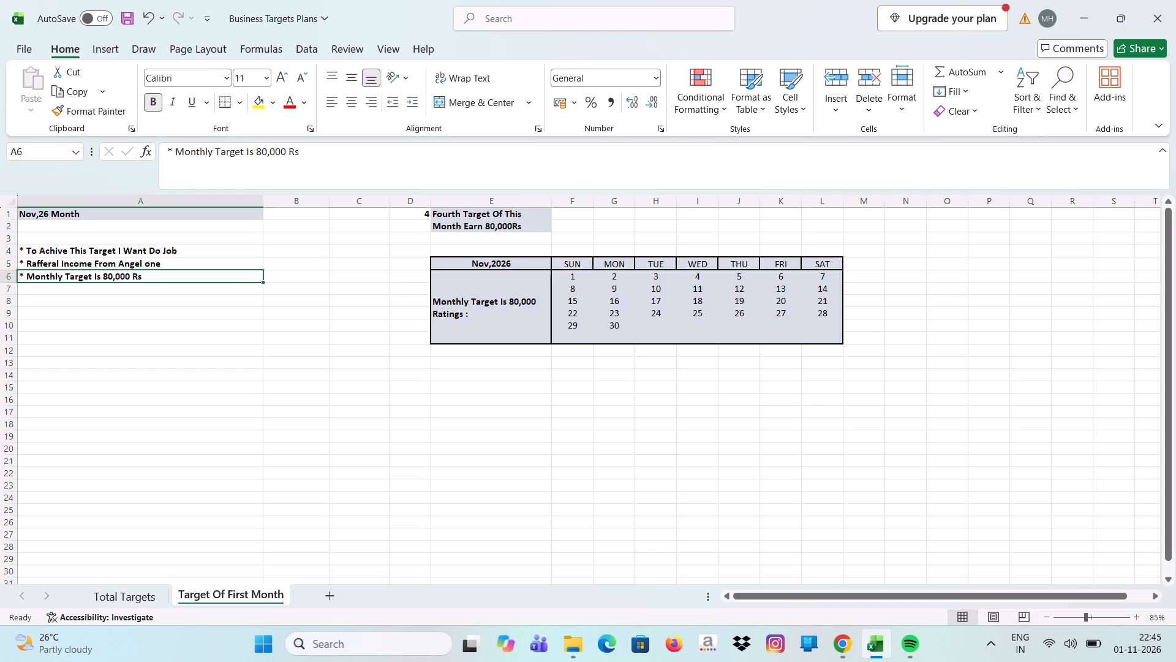
click(149, 280)
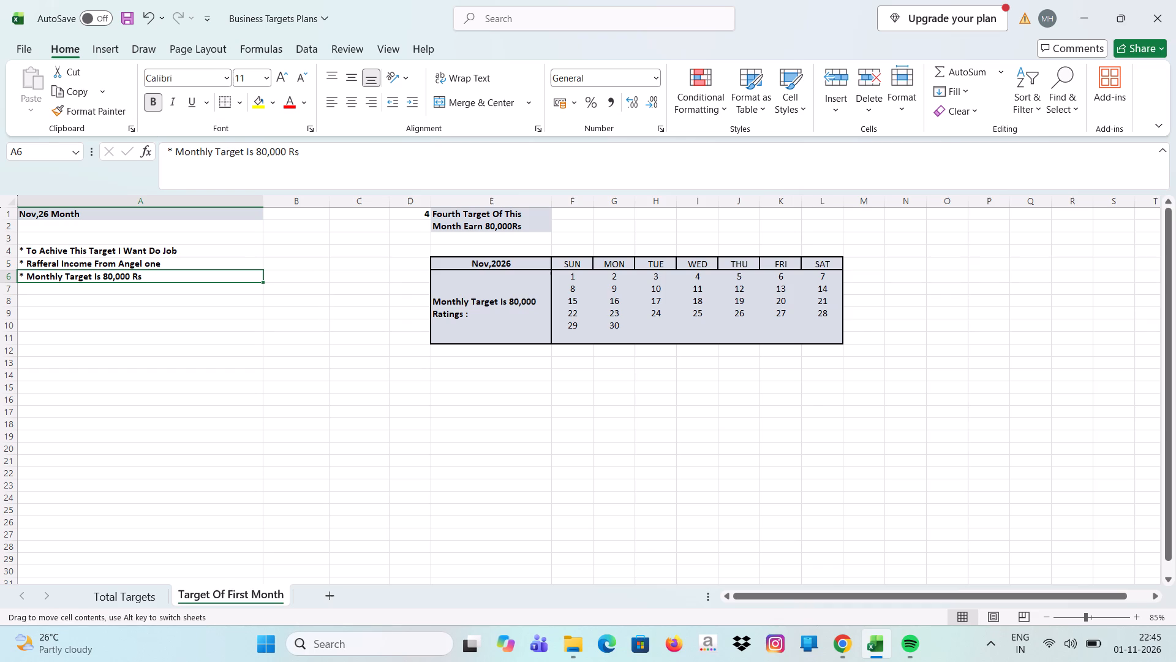
key(BackSpace)
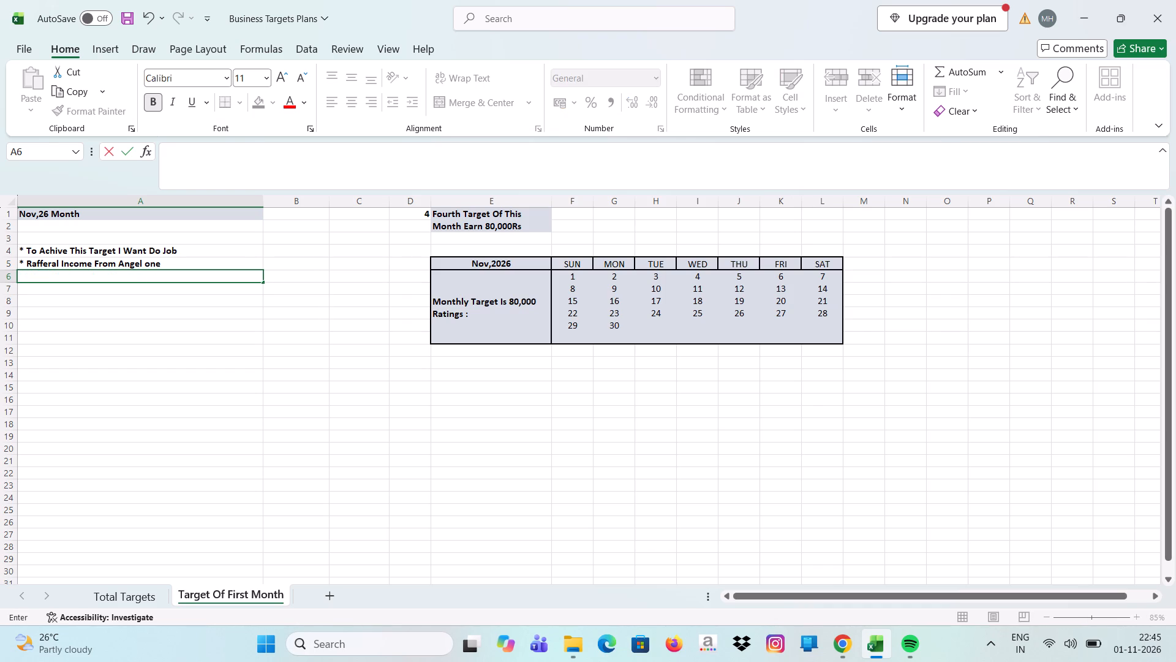
click(143, 286)
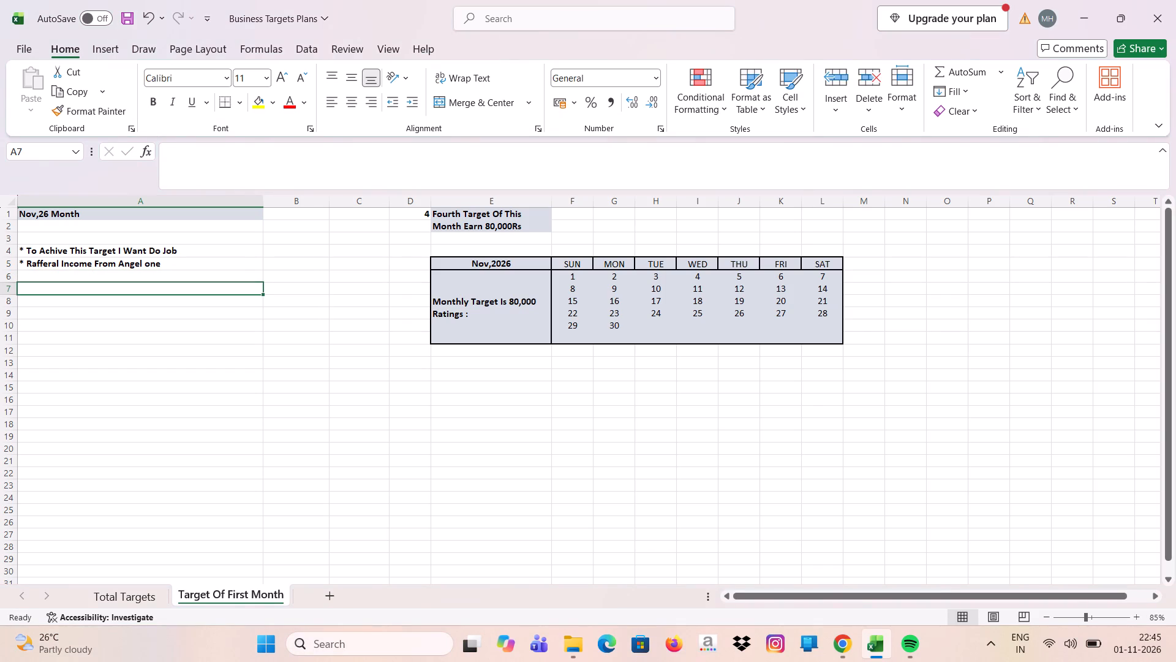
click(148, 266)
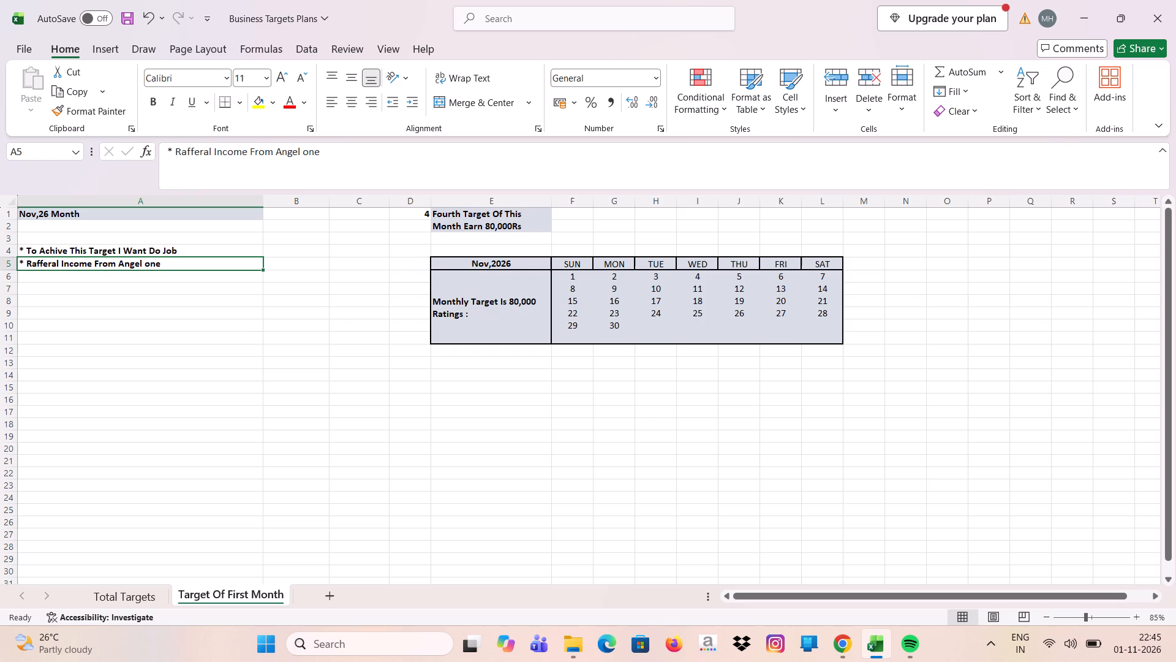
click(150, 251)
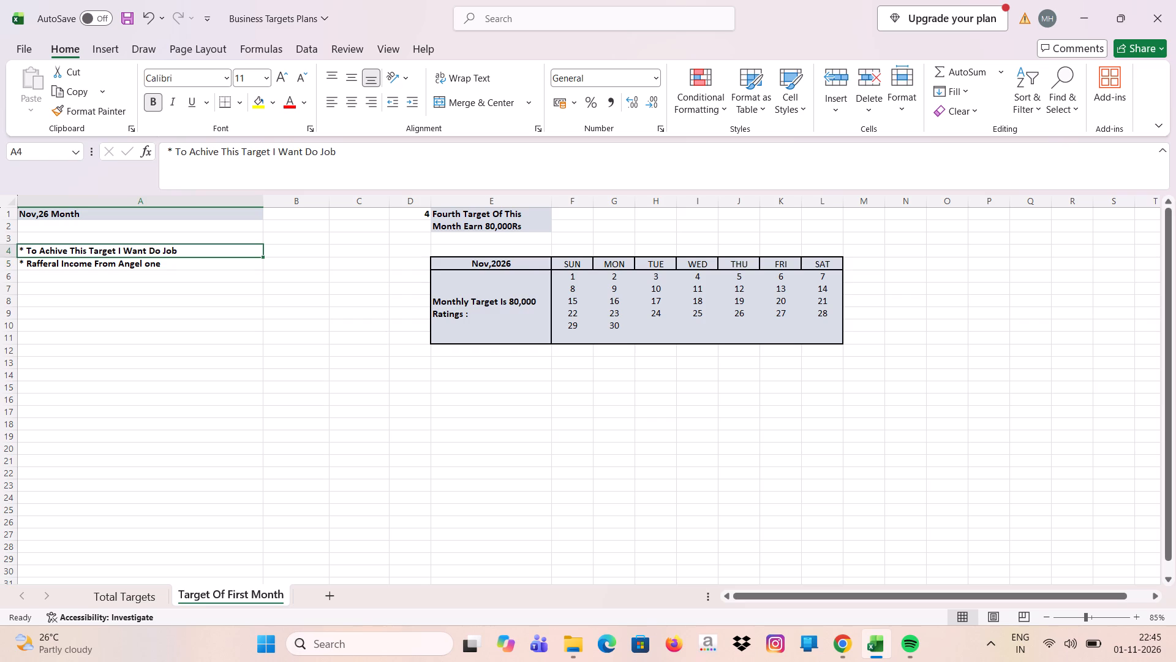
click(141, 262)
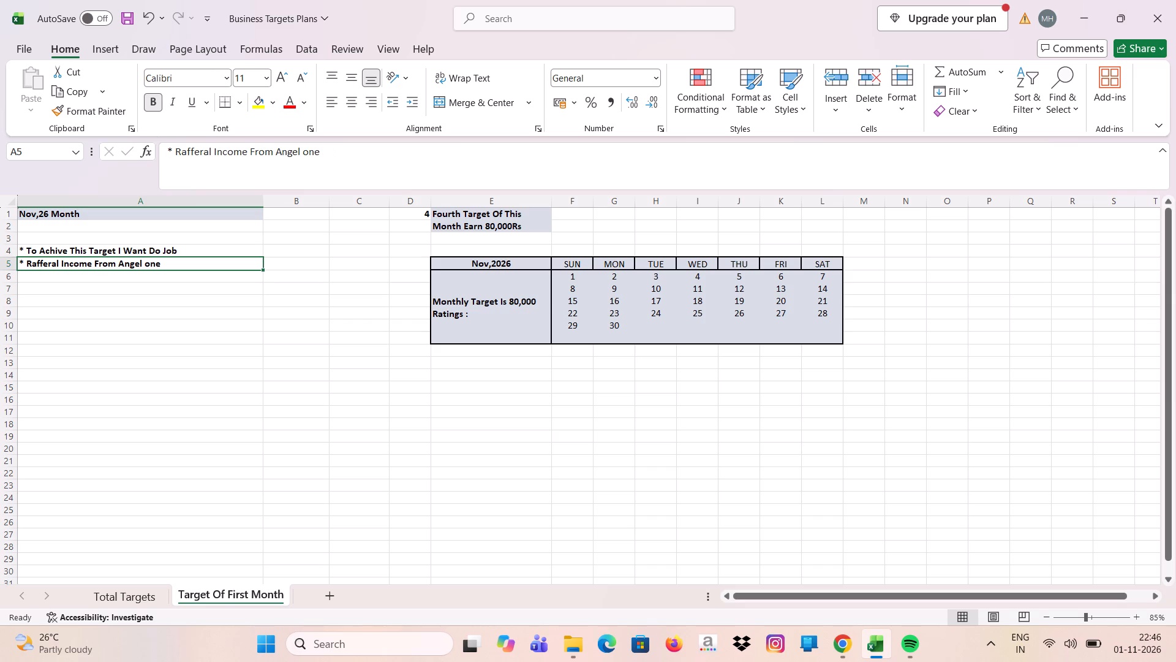
Change the earning amount in cell E2 so it reads Month Earn 40,000Rs.
click(505, 224)
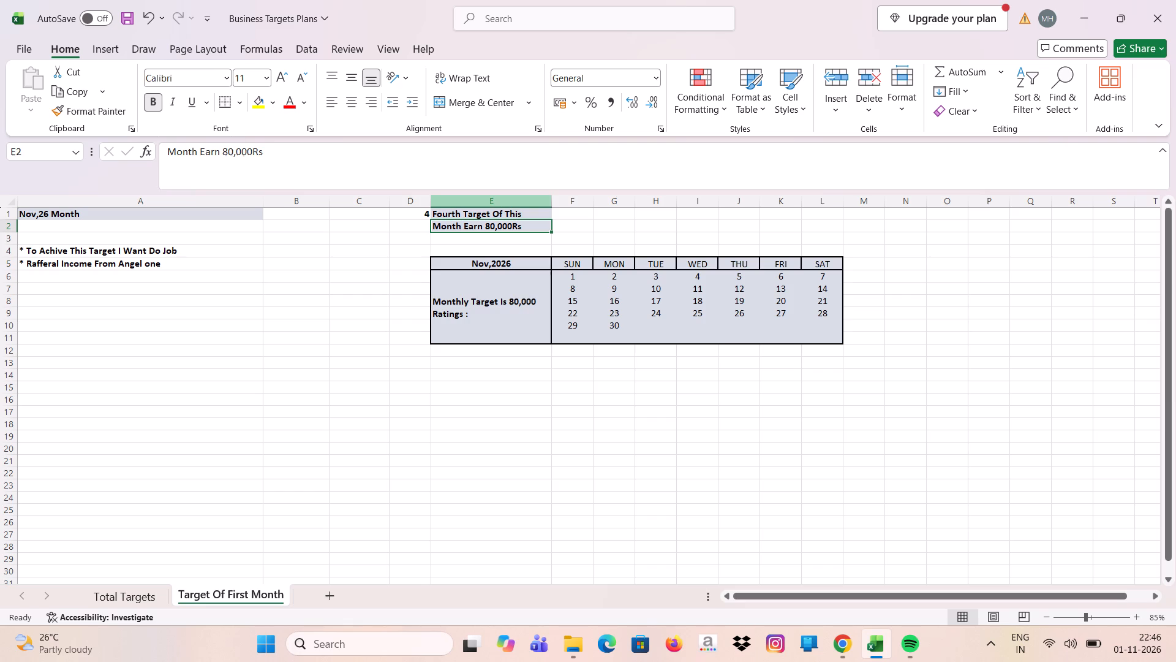
click(252, 154)
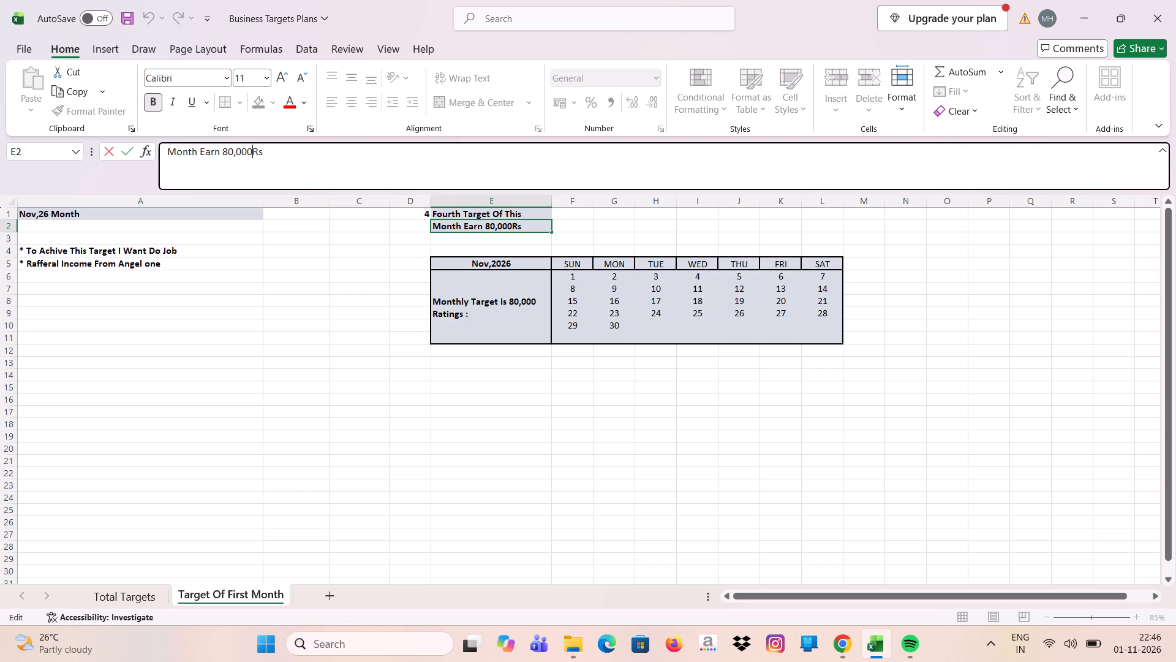
key(BackSpace)
key(BackSpace)
key(BackSpace)
key(BackSpace)
key(BackSpace)
key(BackSpace)
text(4000)
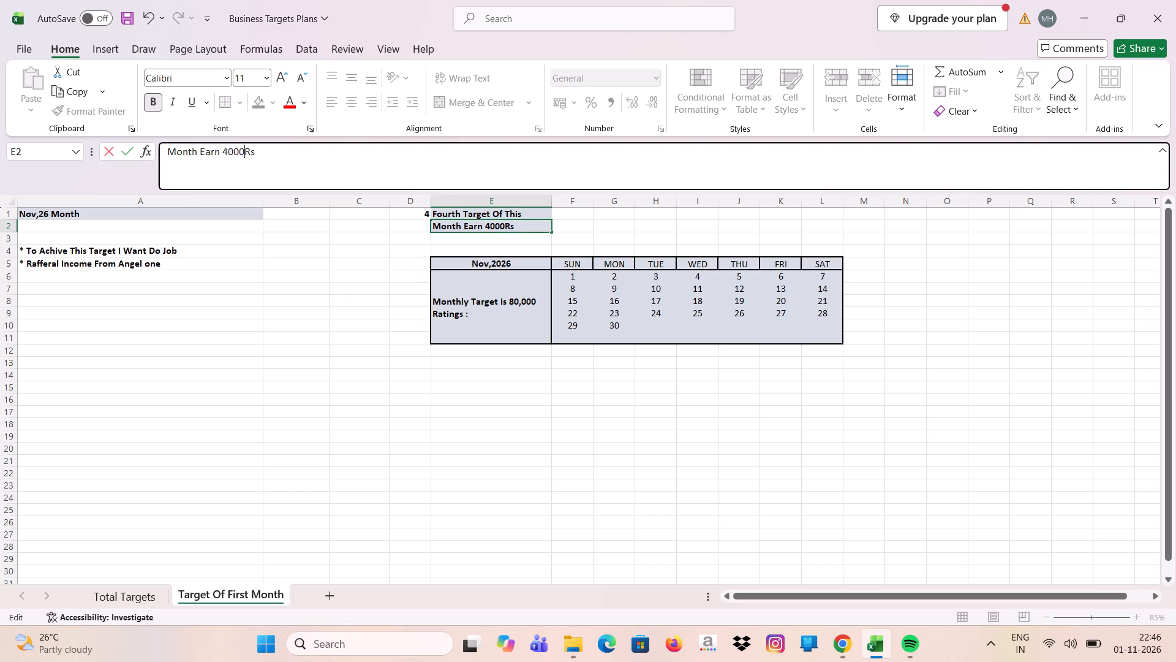
key(0)
key(Left)
key(Left)
key(Left)
key(comma)
key(Return)
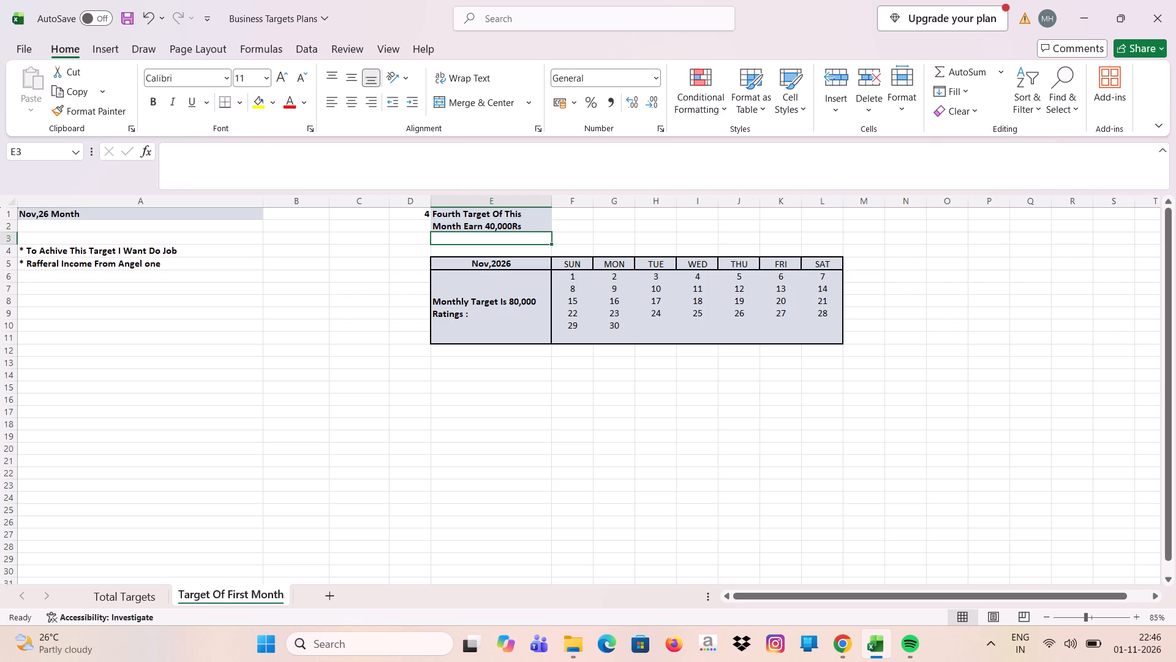
Append "Or Zomato" to the Angel one referral income note in cell A5.
key(Left)
key(Left)
key(Left)
key(Left)
key(Left)
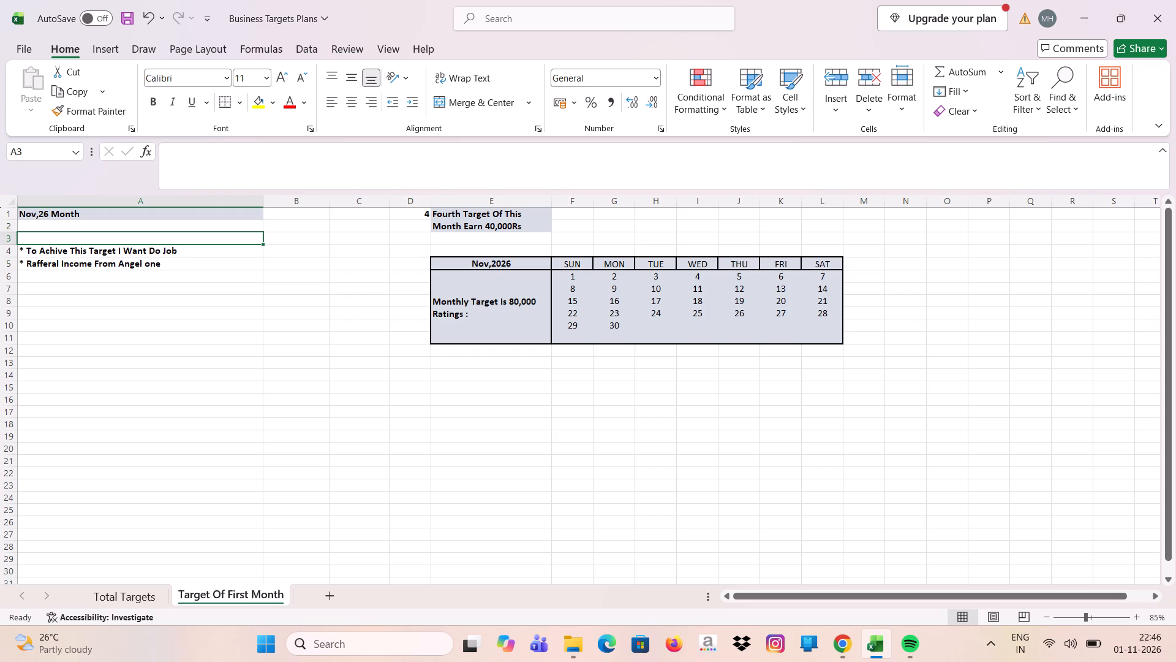
key(Down)
key(Down)
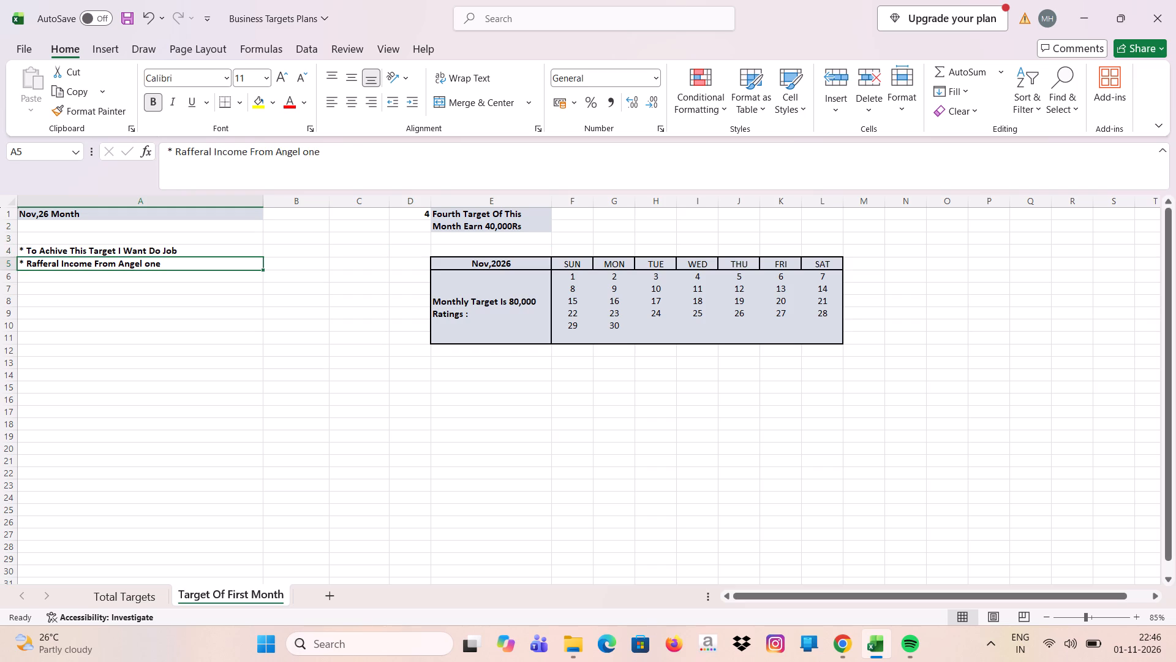
click(348, 150)
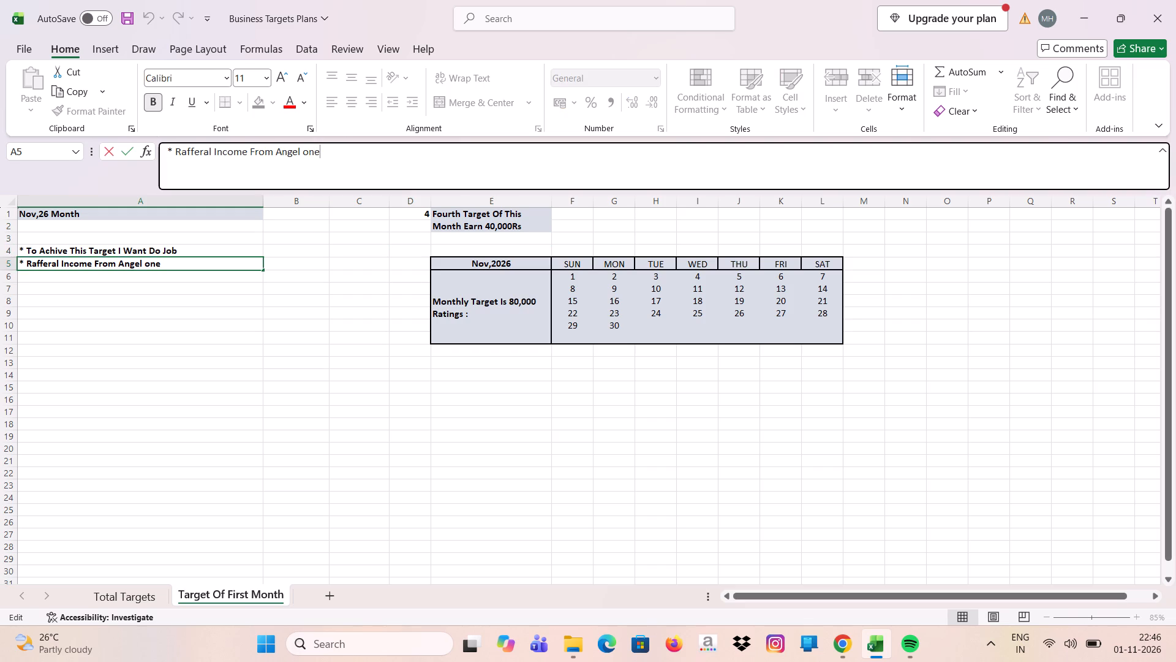
key(space)
key(shift+a)
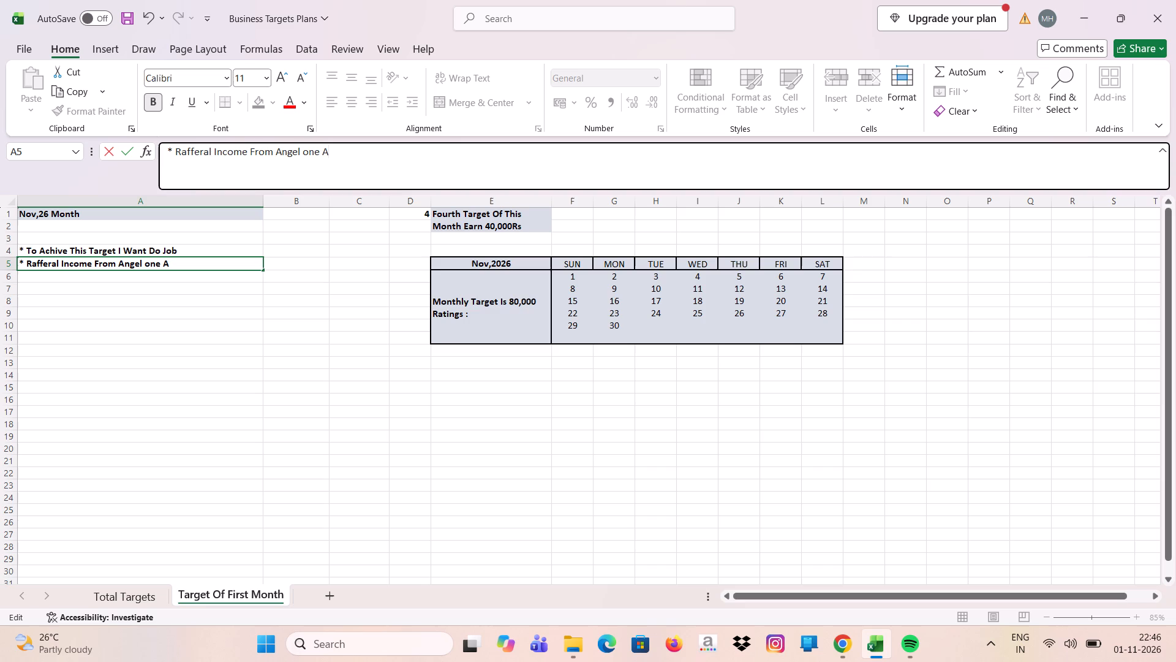
key(BackSpace)
text(Or)
key(space)
text(Zomato)
key(space)
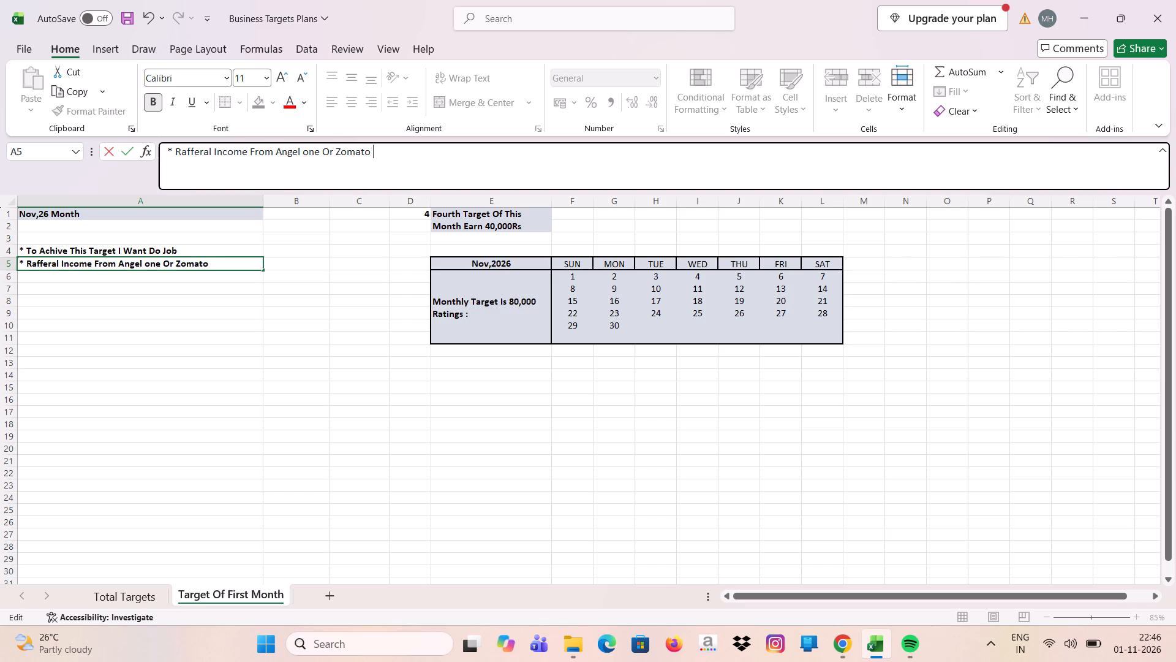
key(Return)
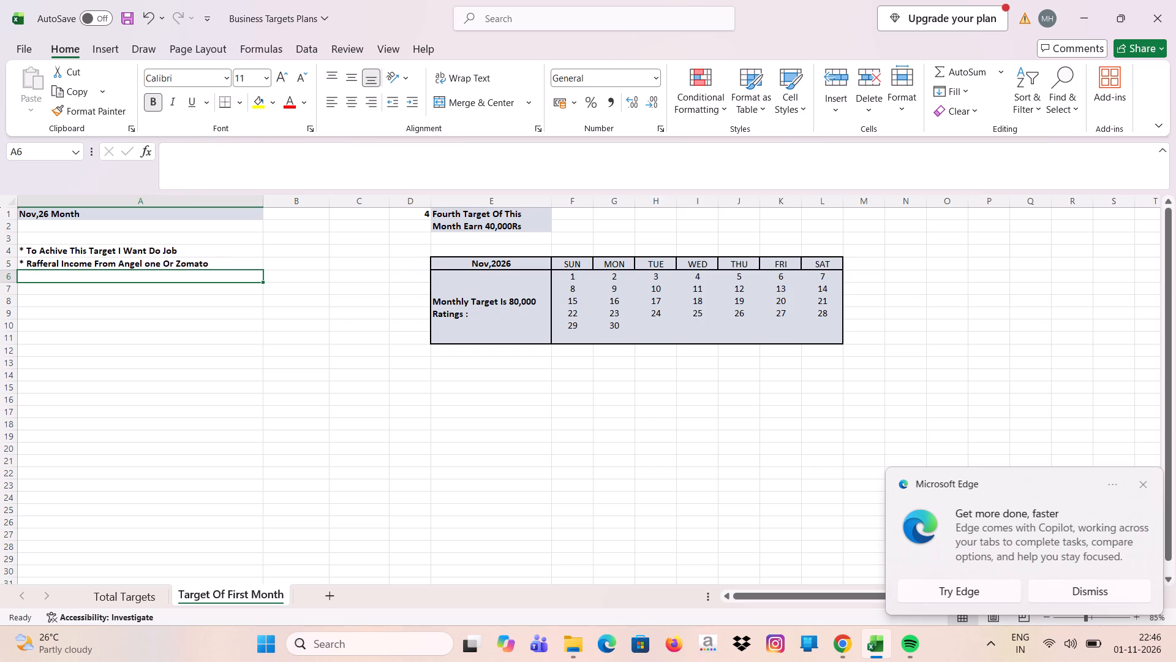
Enter the note "* Paper Plate Business" in cell A6 below the referral income line.
key(shift+asterisk)
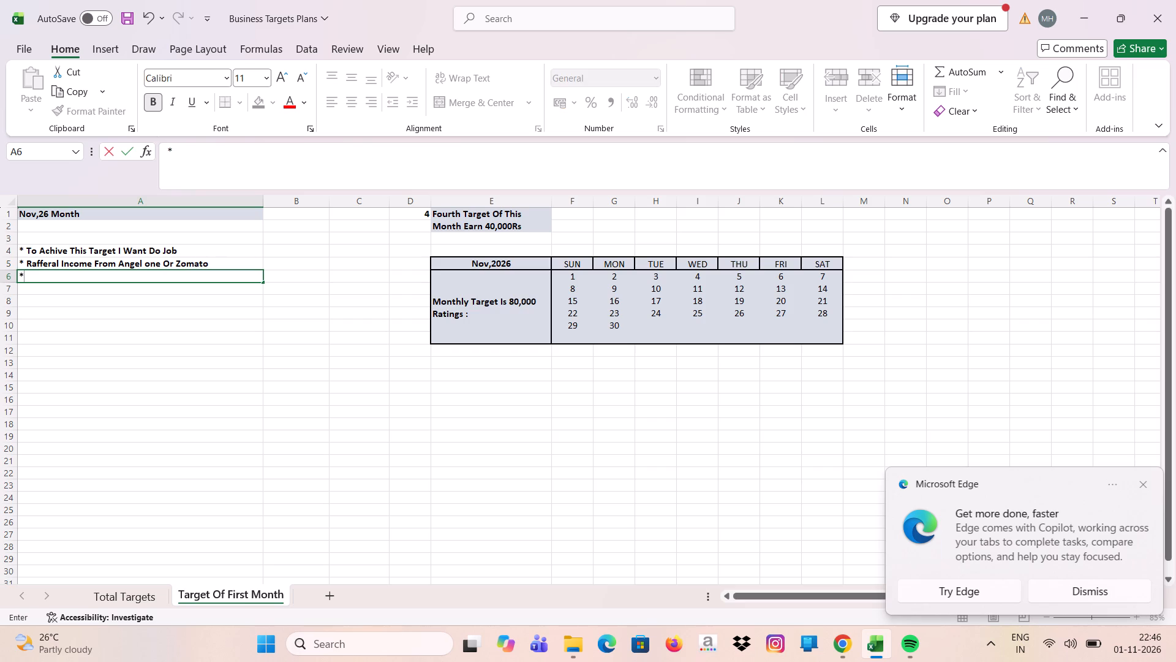
key(space)
key(shift+p)
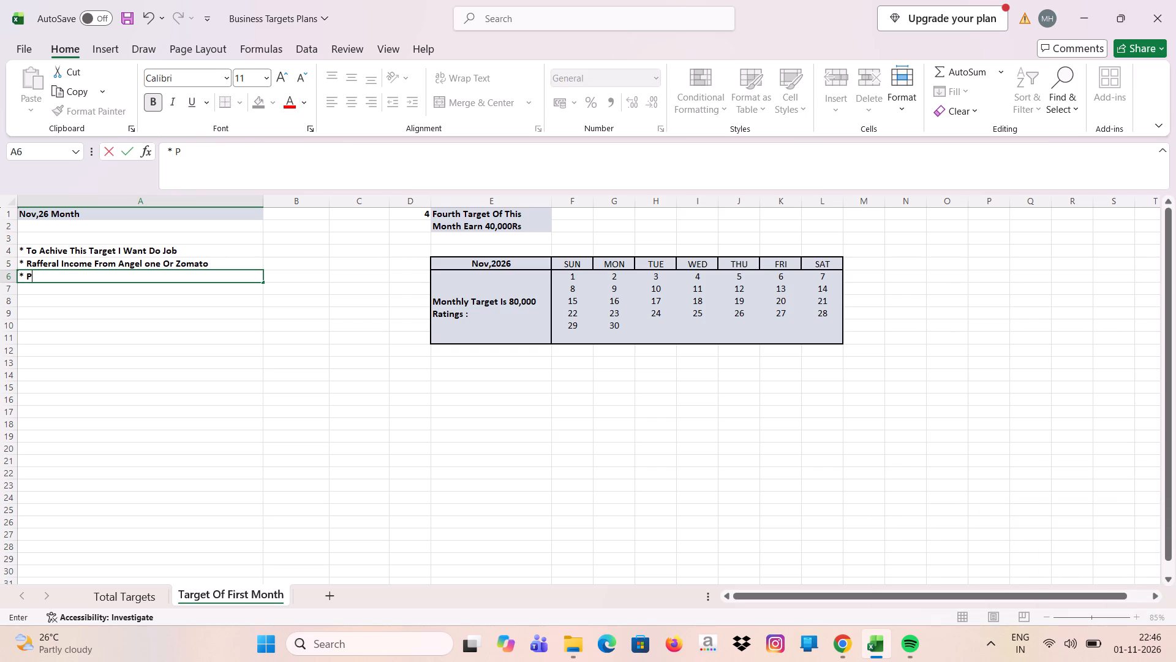
text(aper)
key(space)
text(Plate)
key(space)
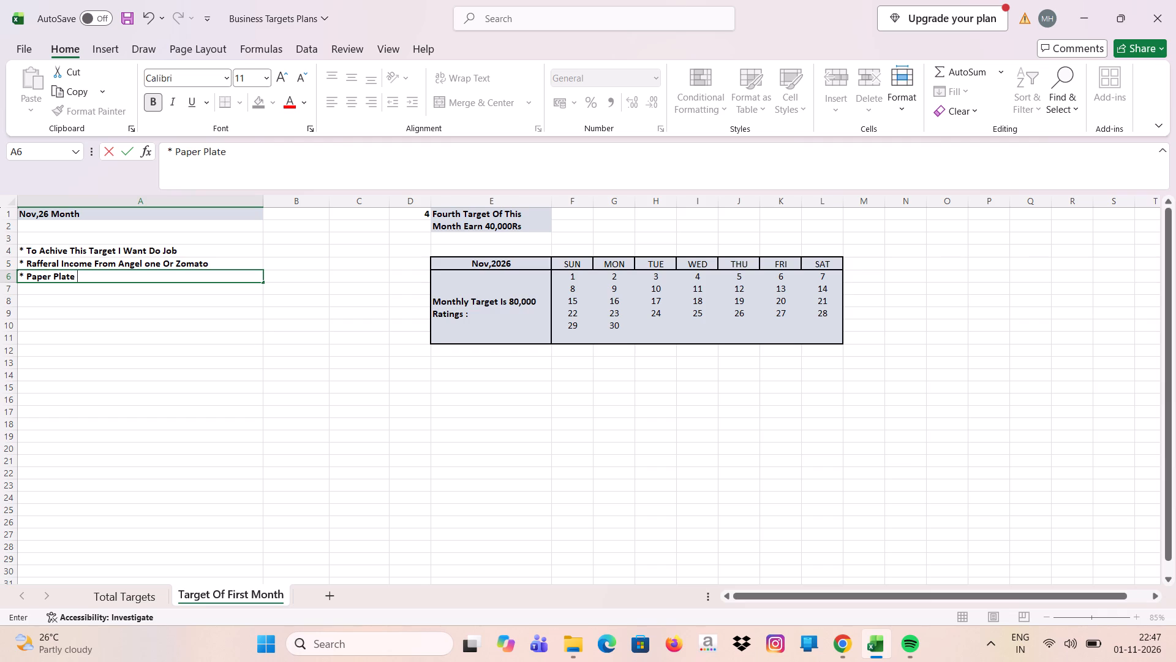
text(Bus)
text(iness)
key(space)
key(Left)
key(Left)
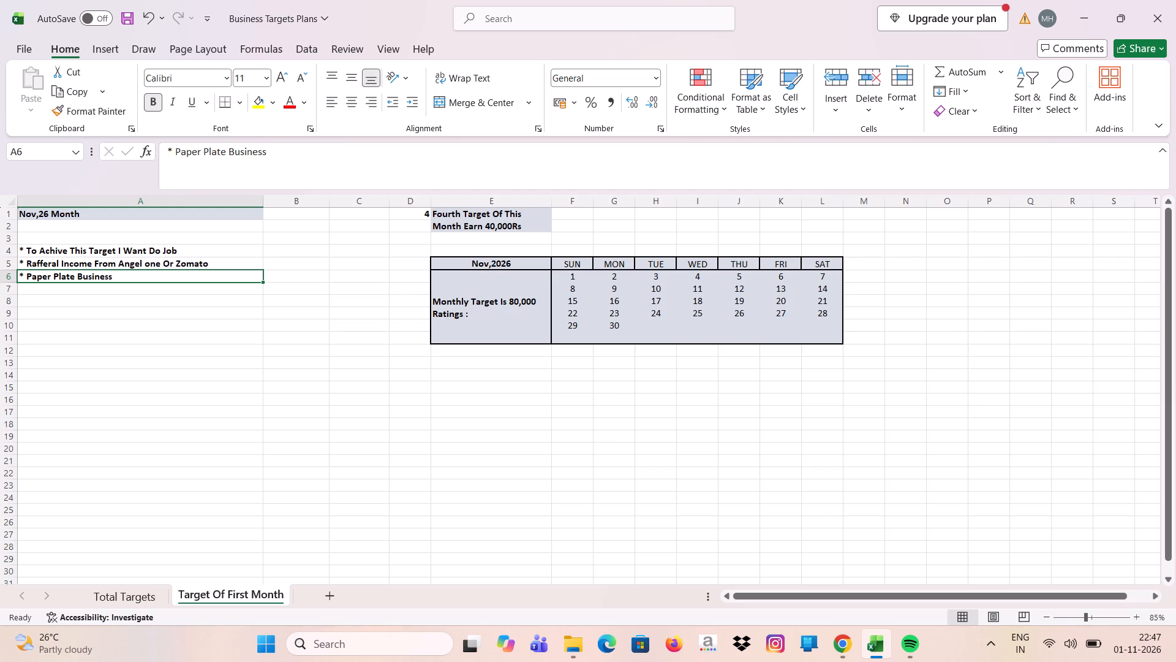
Insert the word "Working" before "Paper Plate Business" in cell A6.
click(169, 148)
click(176, 153)
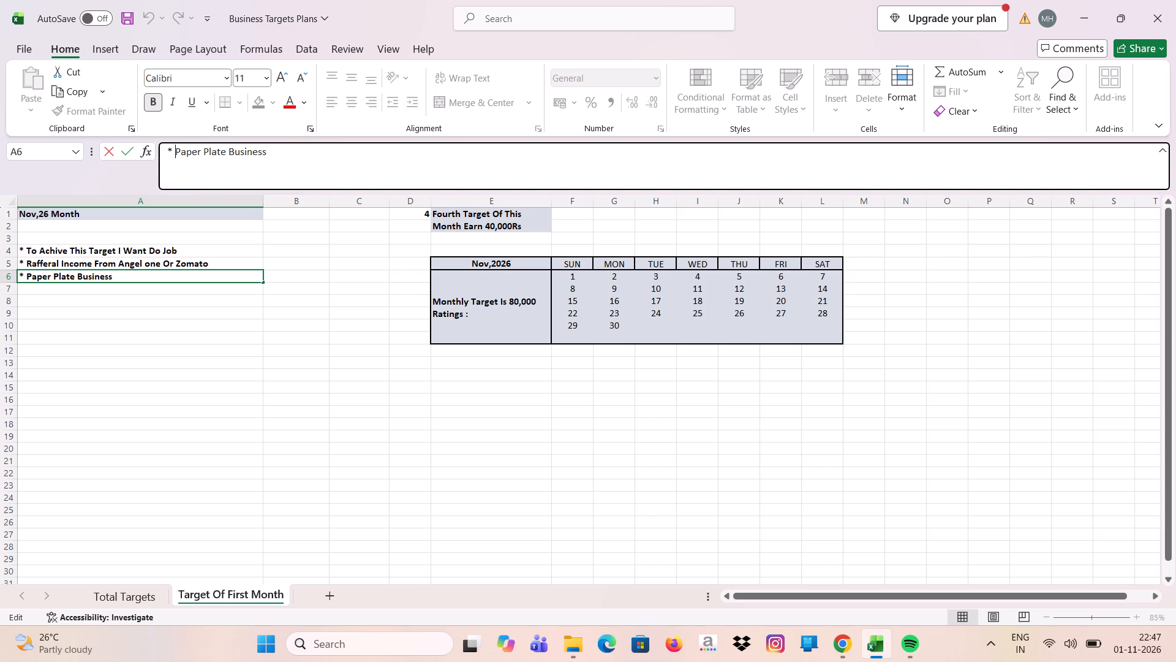
key(shift+w)
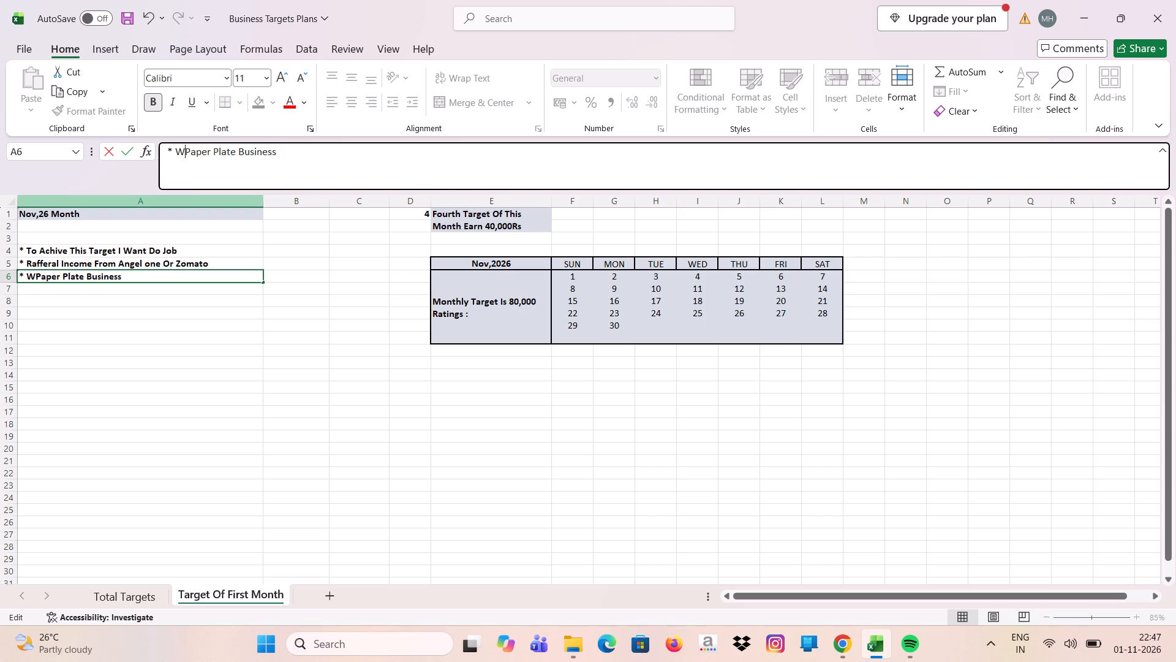
text(orking)
key(space)
key(Return)
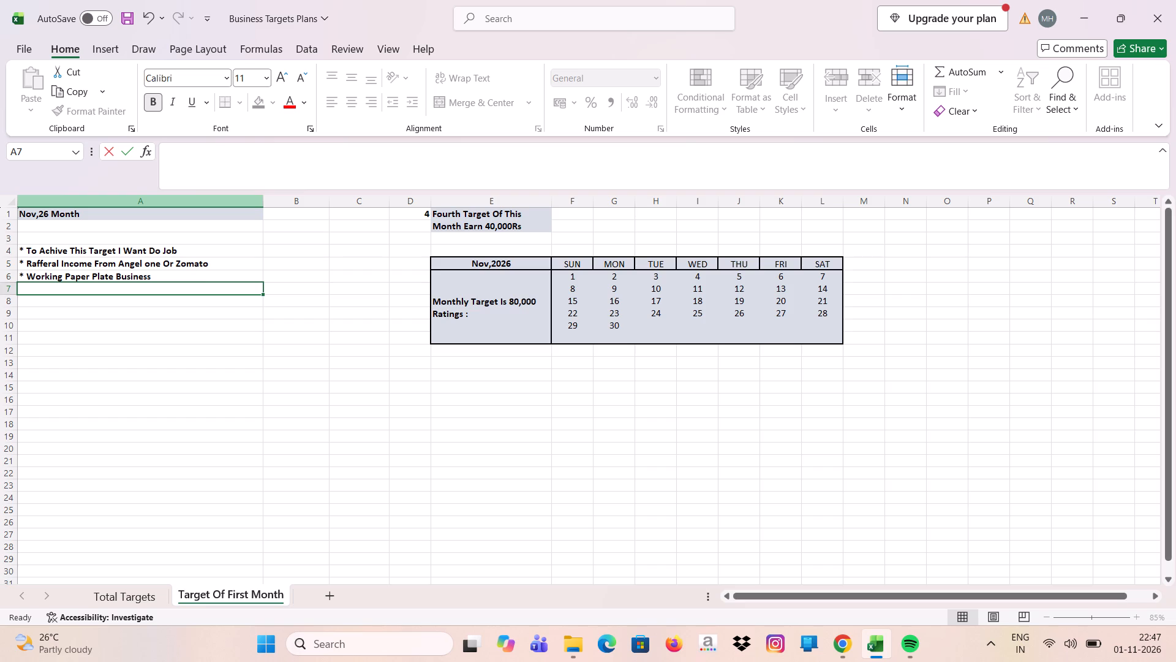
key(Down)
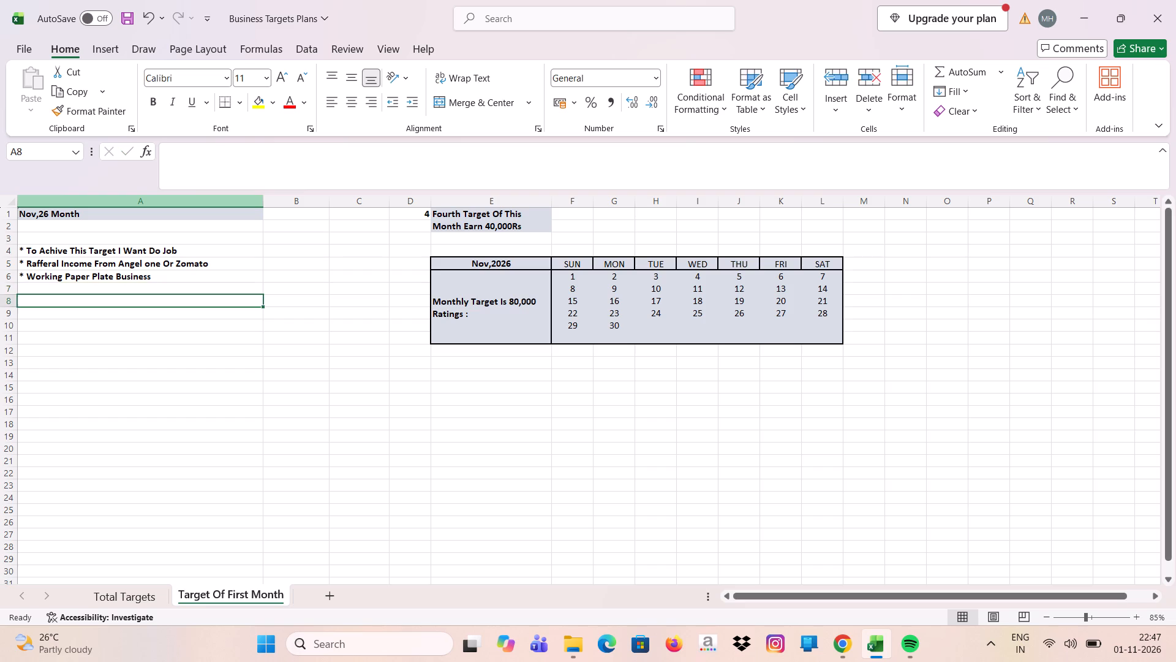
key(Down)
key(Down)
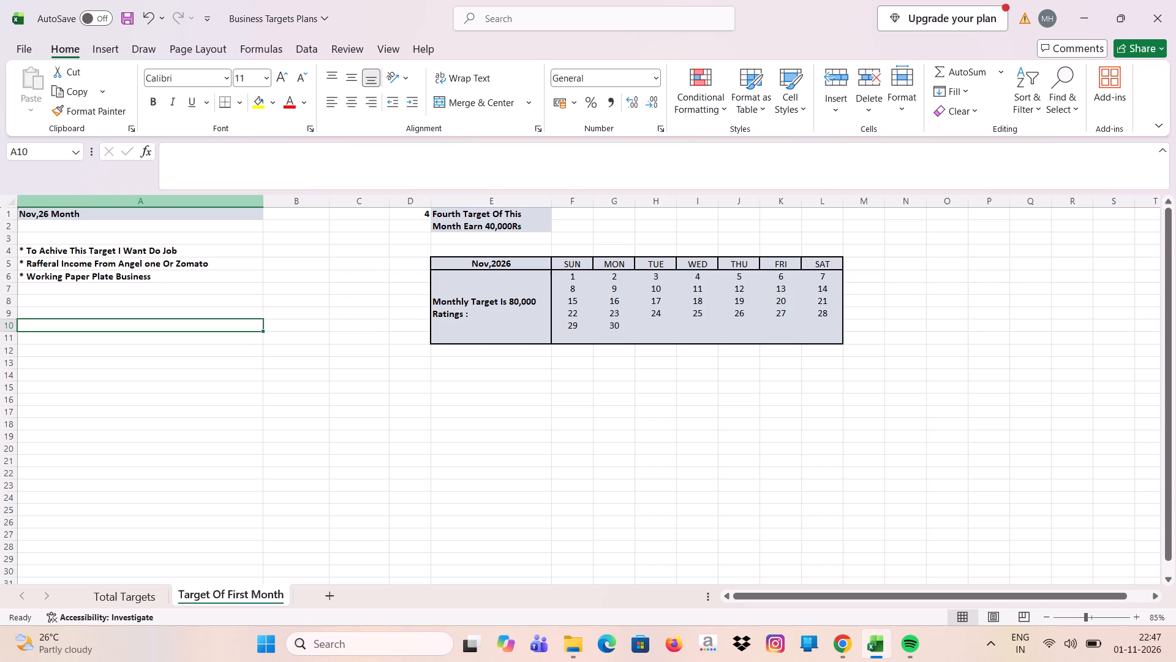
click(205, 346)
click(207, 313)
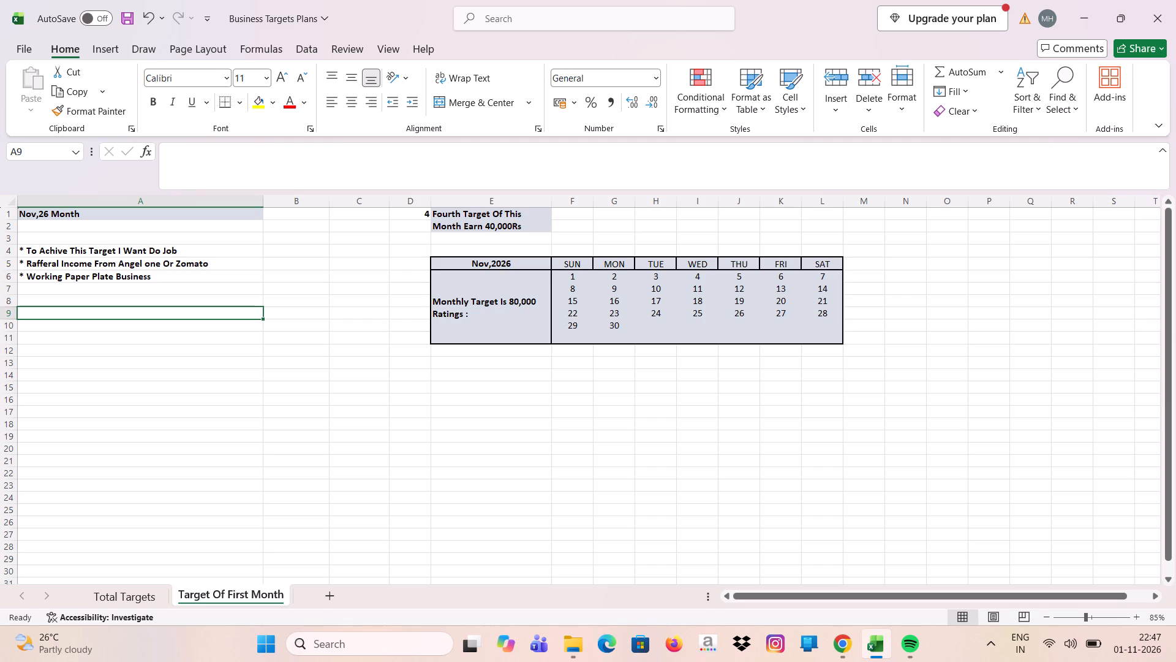
Add a new blank worksheet after the Target Of First Month sheet, and return to Target Of First Month.
click(330, 596)
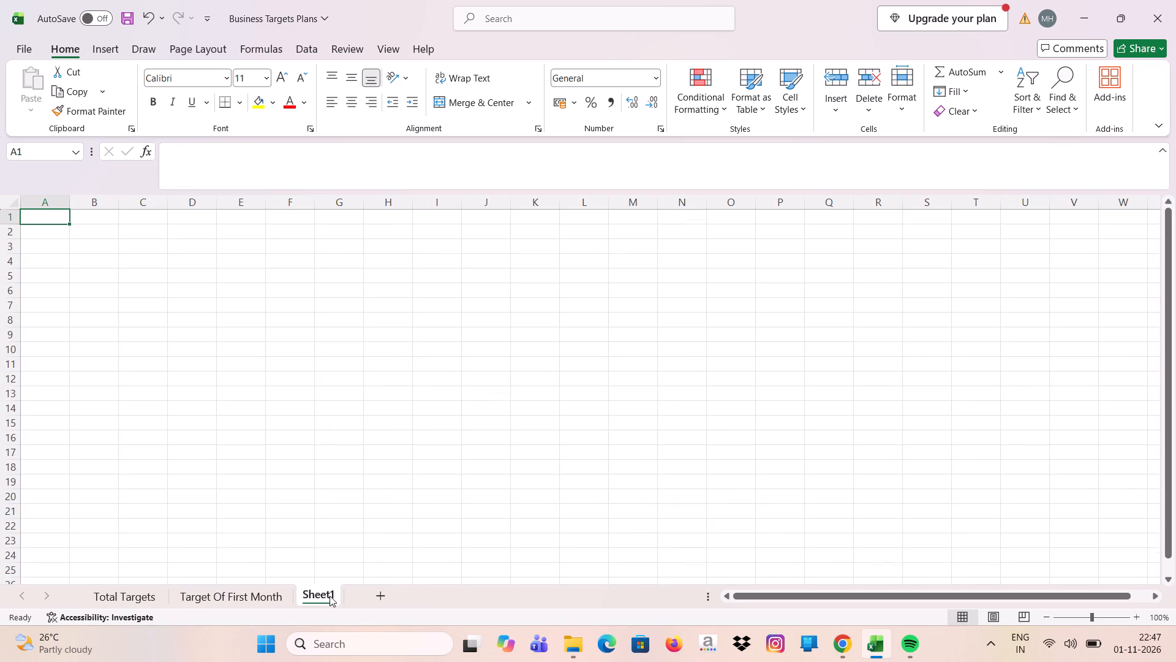
click(237, 592)
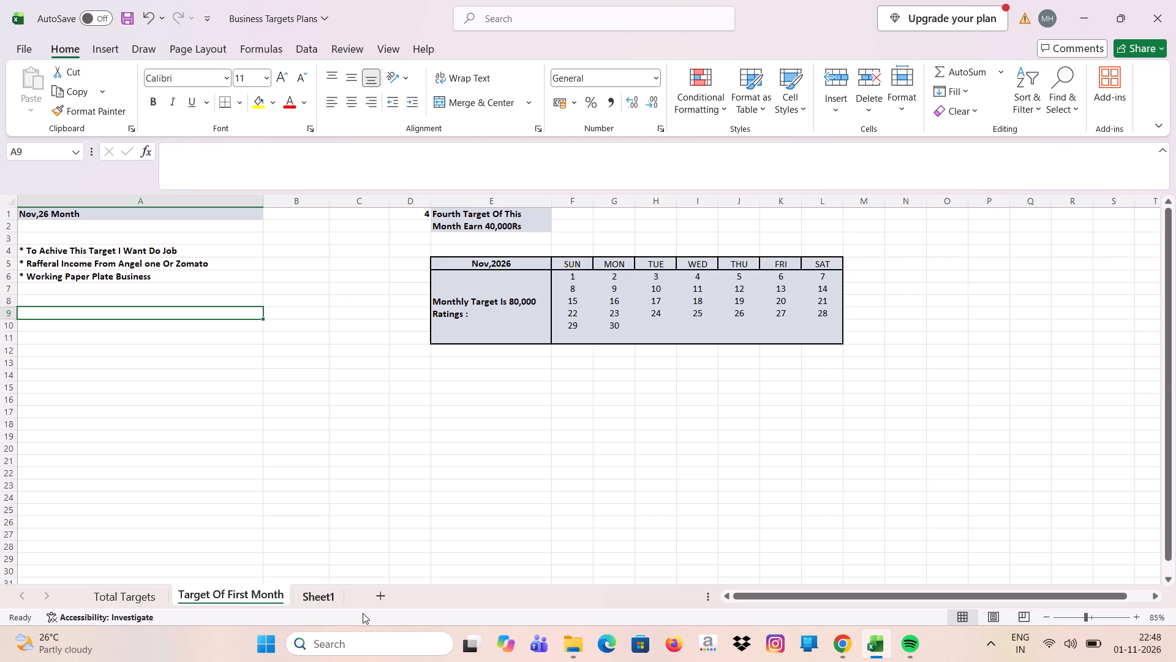
click(326, 595)
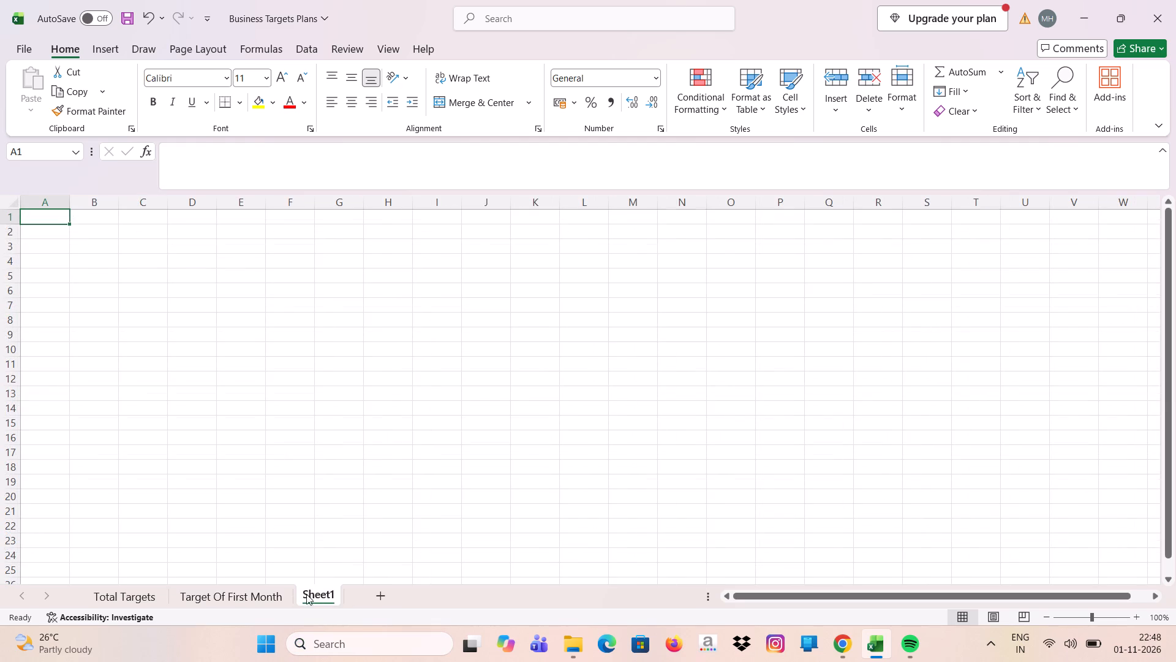
click(249, 585)
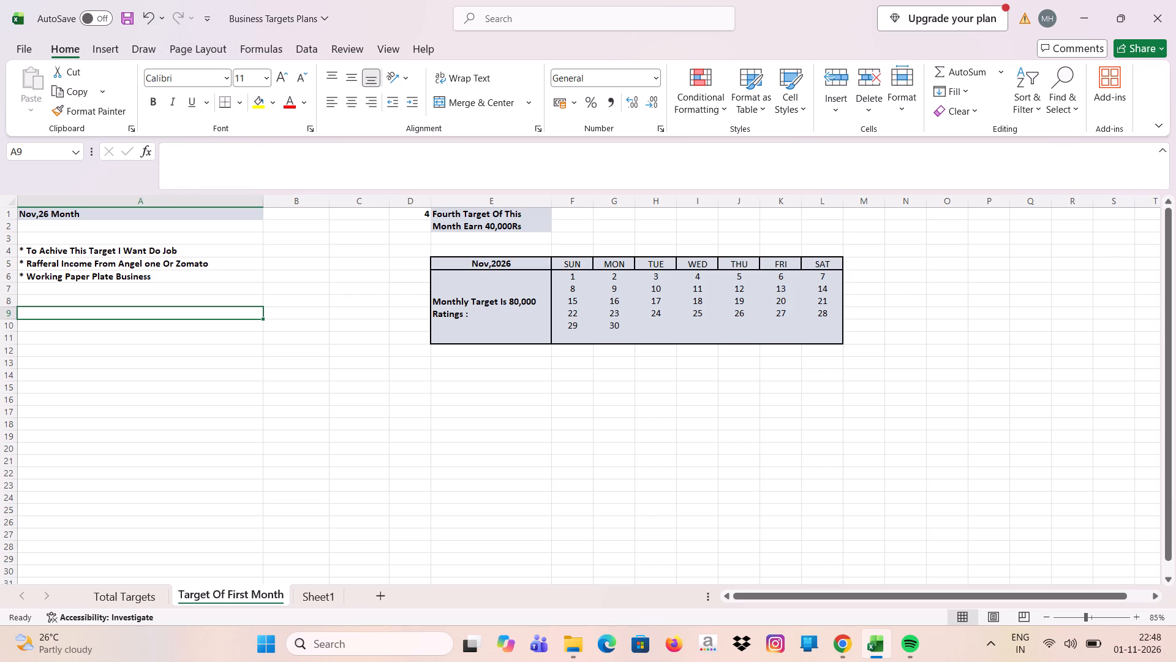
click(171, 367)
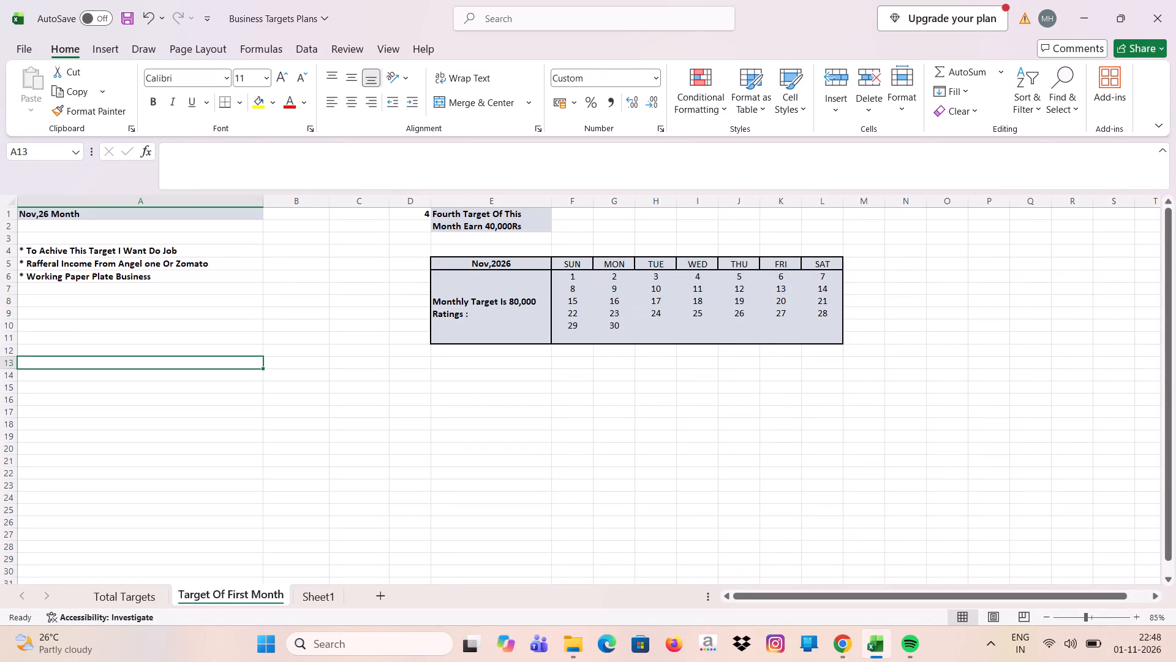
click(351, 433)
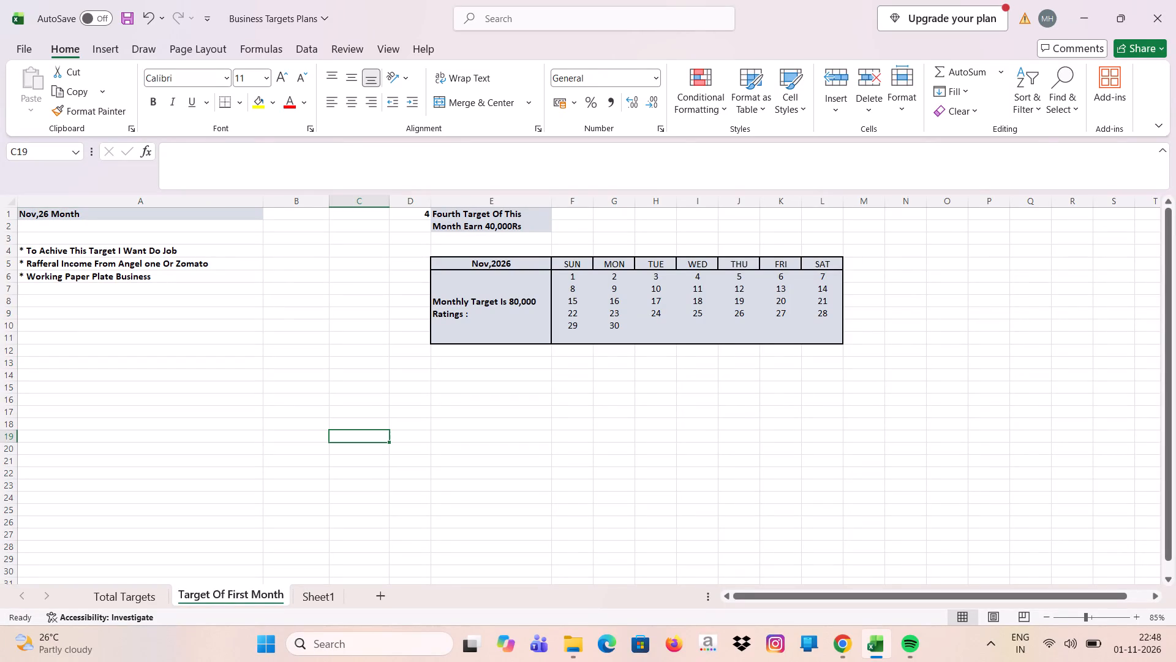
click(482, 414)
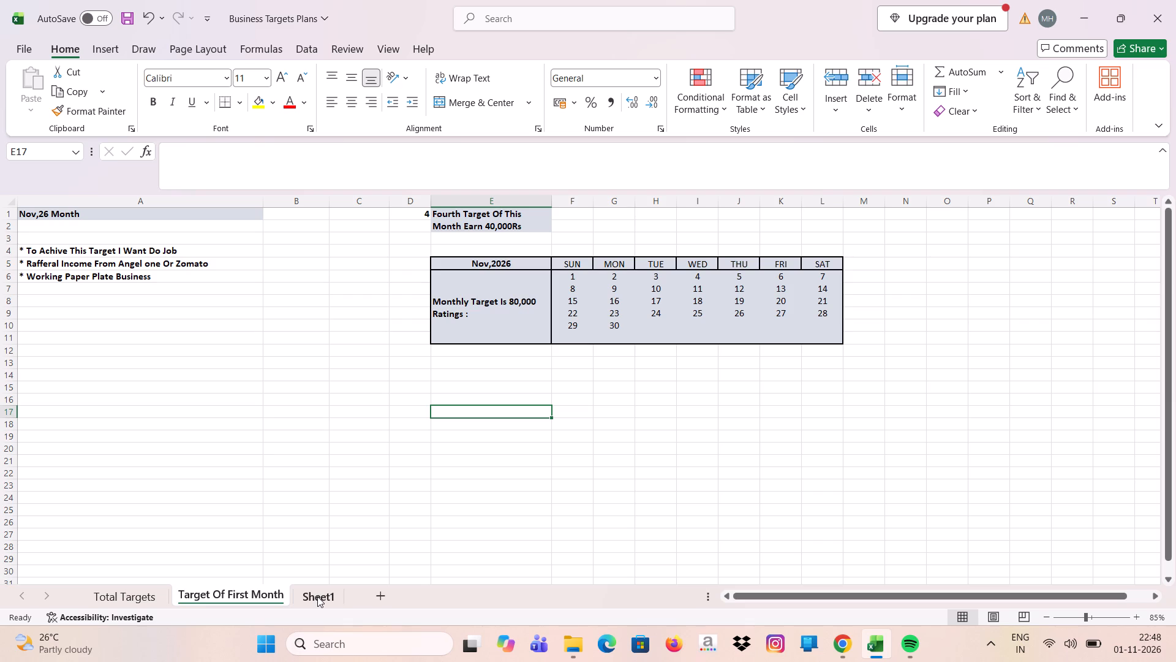
Enter the label "First Week Target" in cell E14, below the November calendar.
click(492, 381)
click(492, 375)
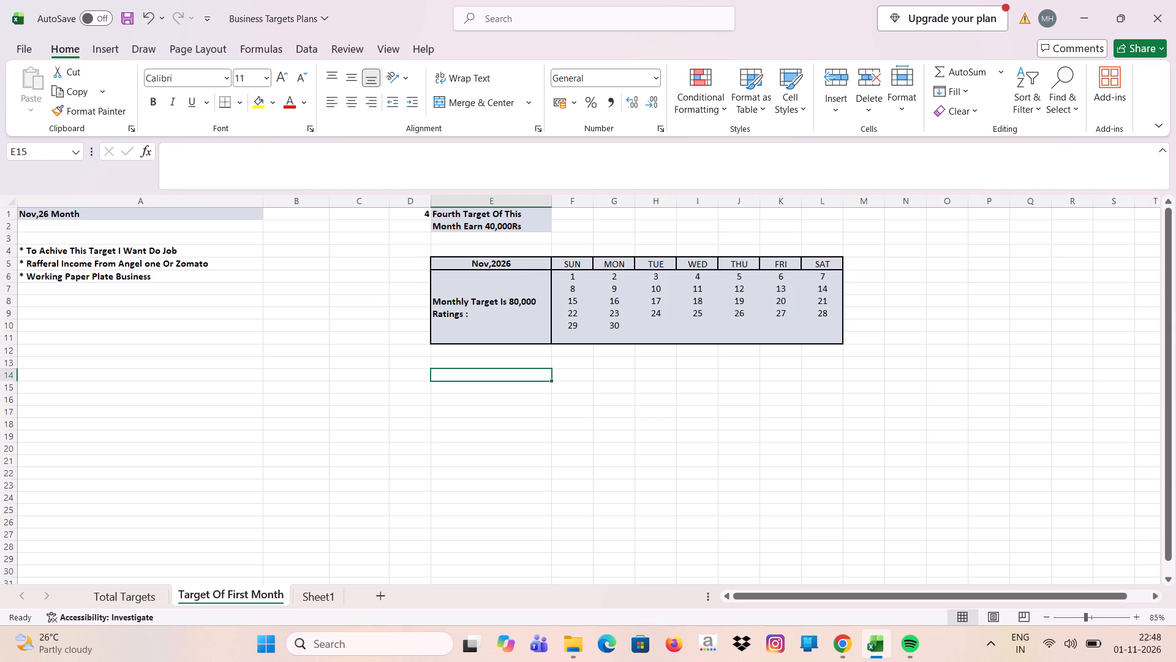
text(First)
key(space)
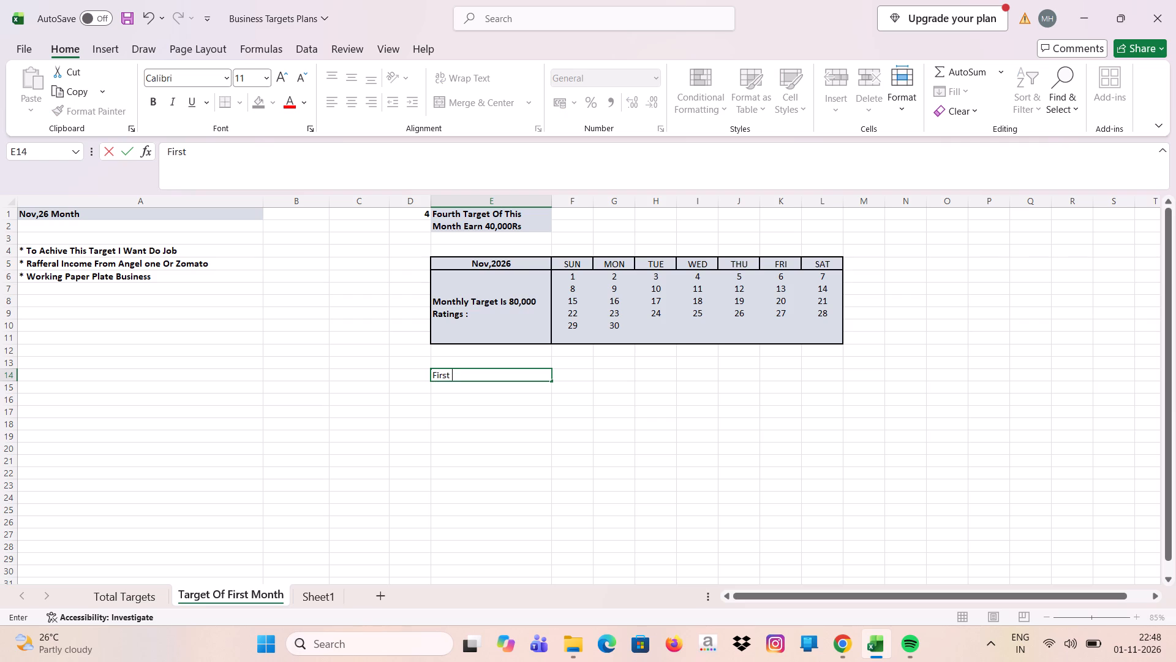
text(Wee)
text(k Target)
key(space)
Apply a thick outside border around the range E14:H16 to frame the first week target block.
key(shift+Down)
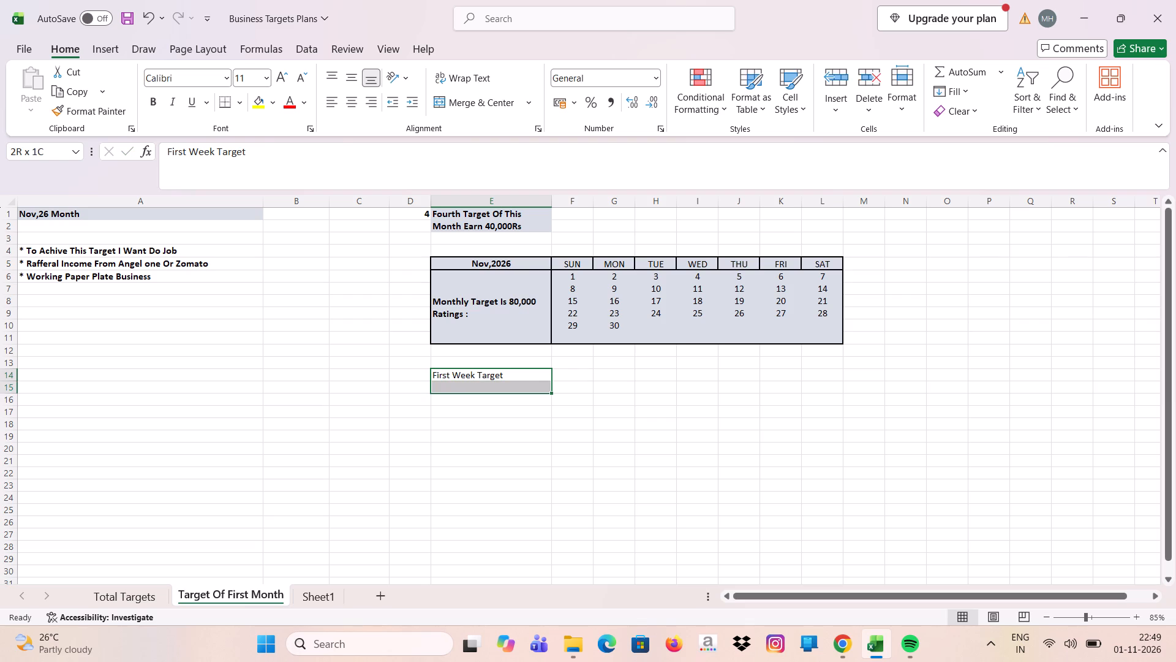
key(shift+Right)
key(shift+Right)
key(shift+Right)
key(shift+Right)
key(shift+Right)
key(shift+Right)
key(shift+Right)
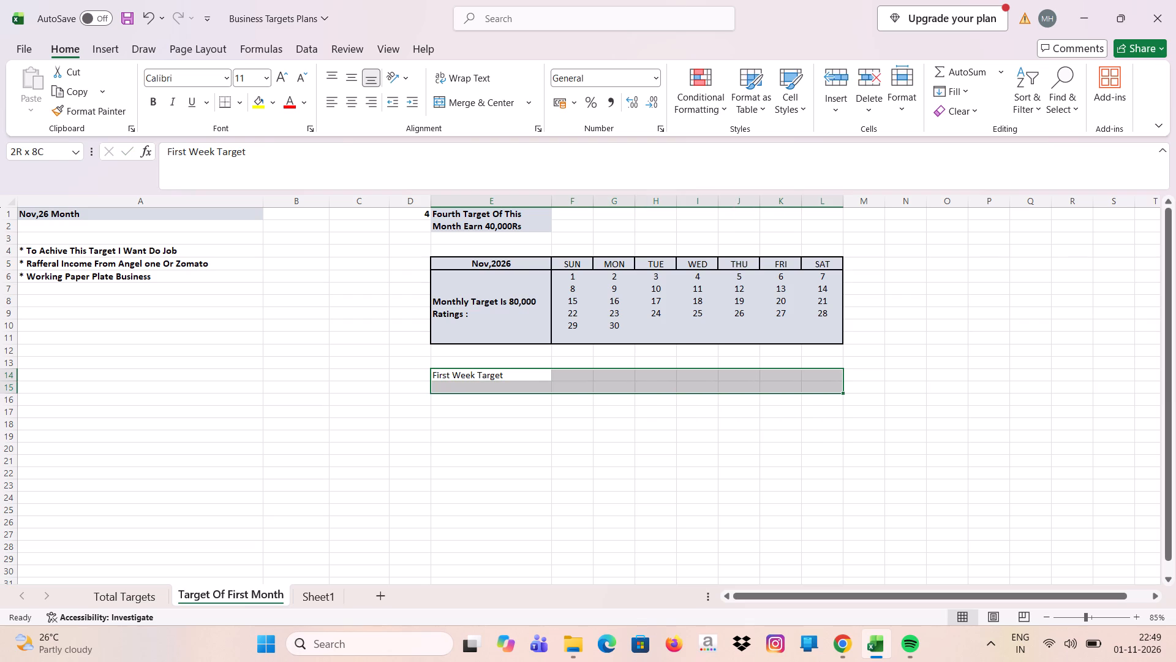
key(shift+Left)
key(shift+Left)
key(shift+Left)
key(shift+Left)
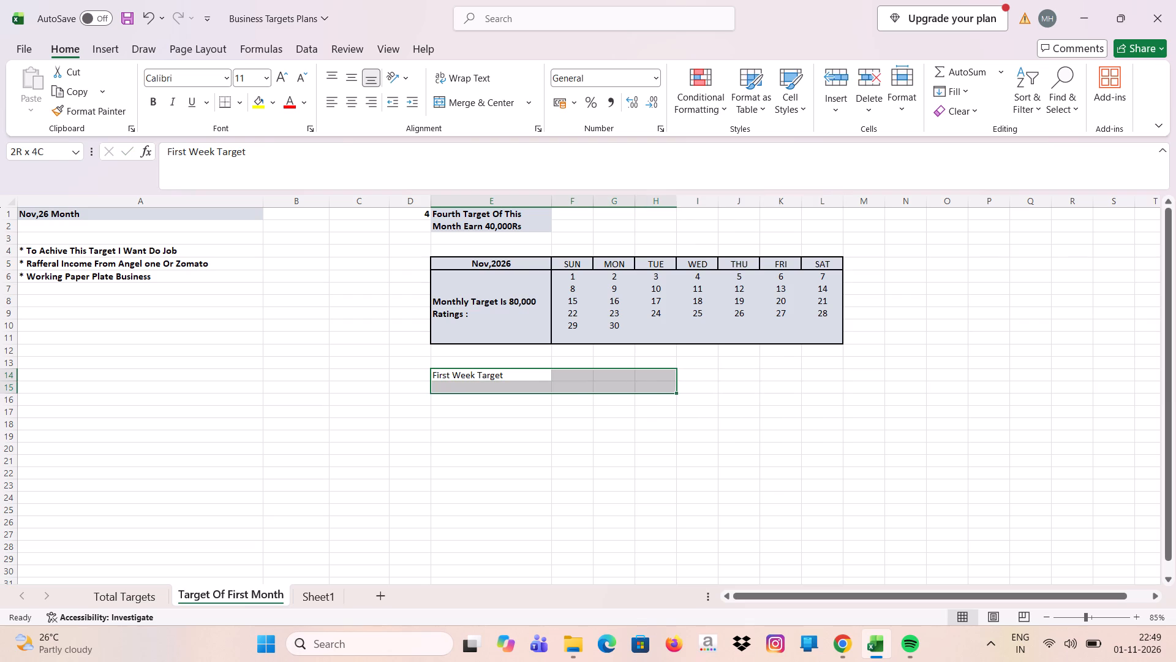
key(shift+Down)
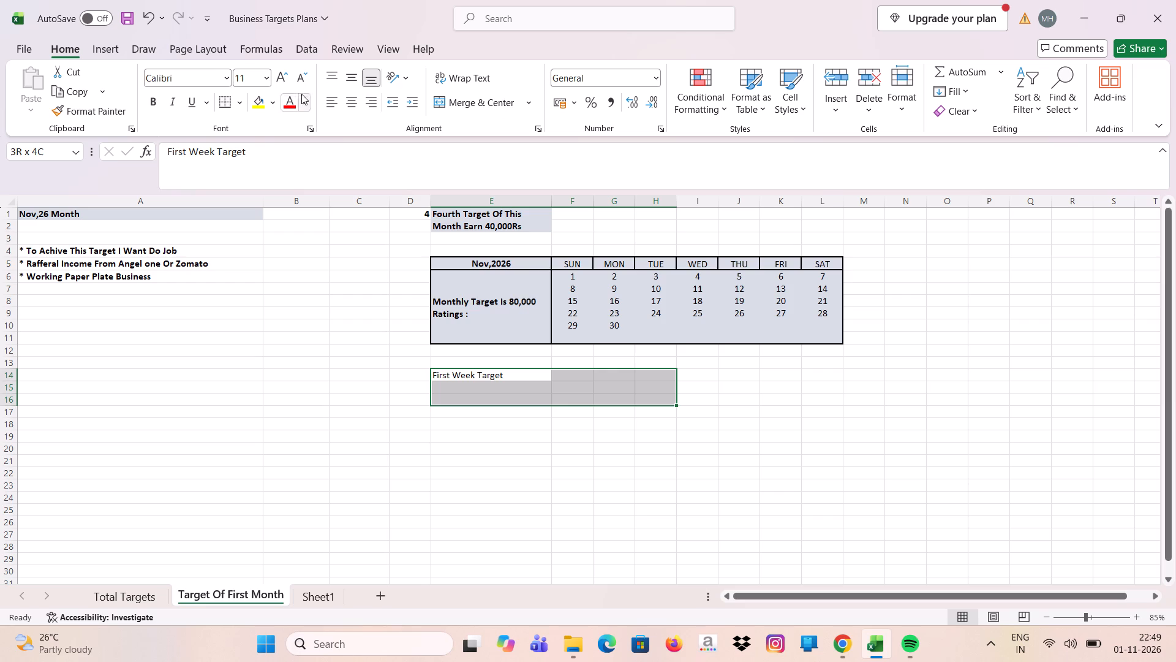
click(240, 105)
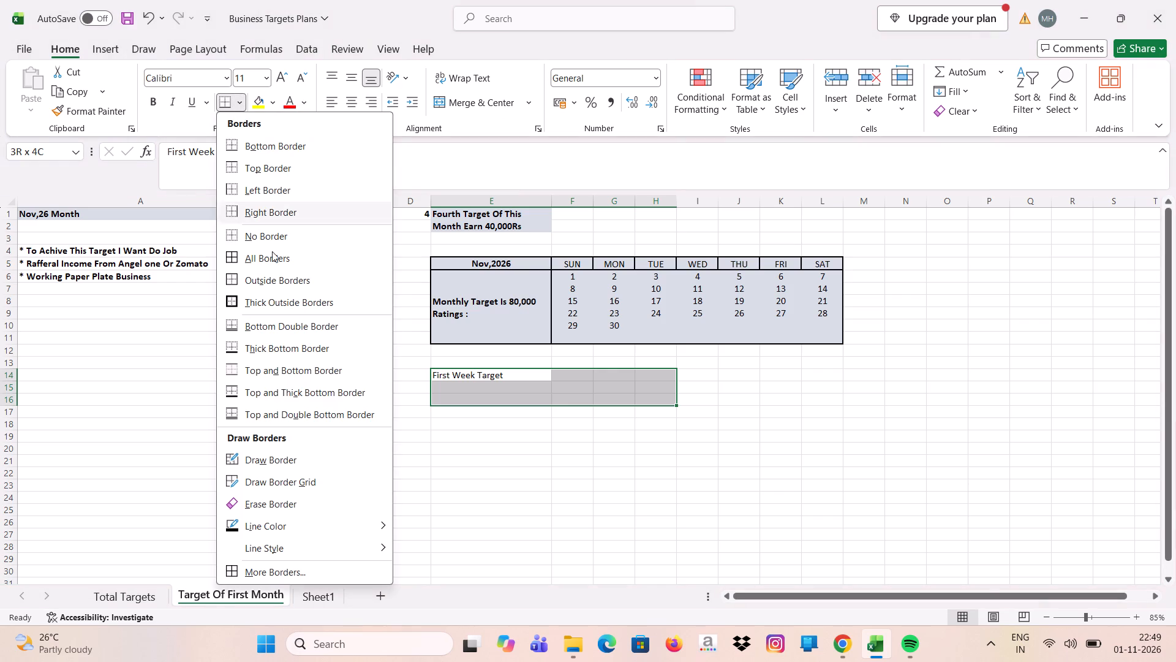
click(235, 299)
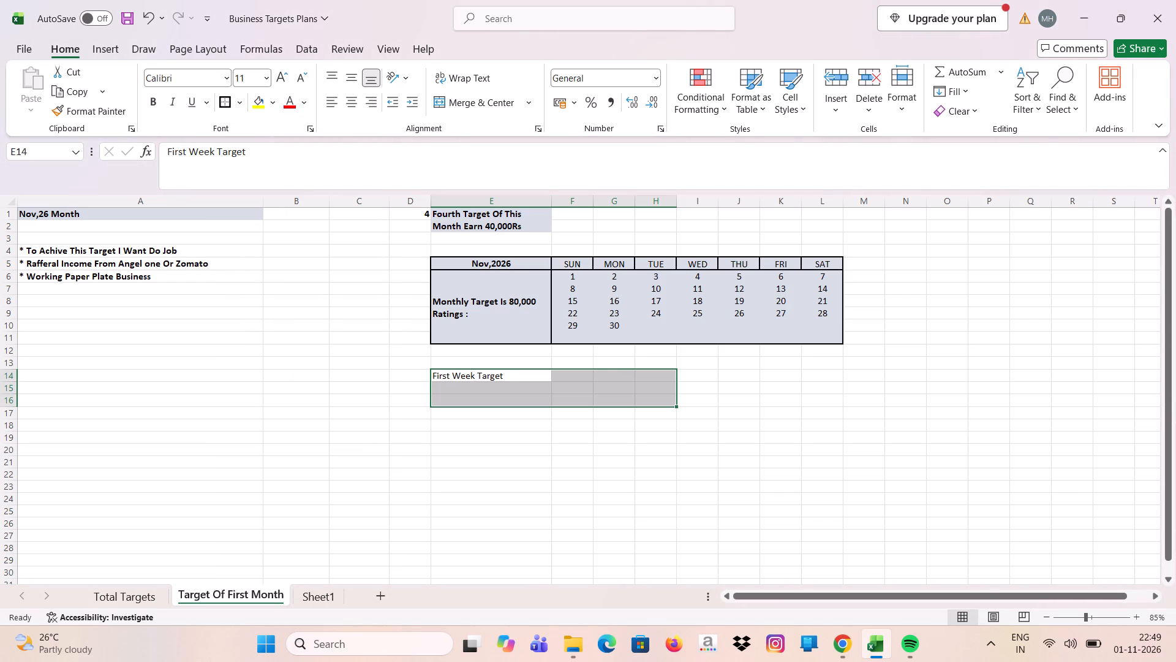
Apply a thick outside border around E14:E16 to separate the label area from the rest of the block.
click(466, 389)
click(483, 375)
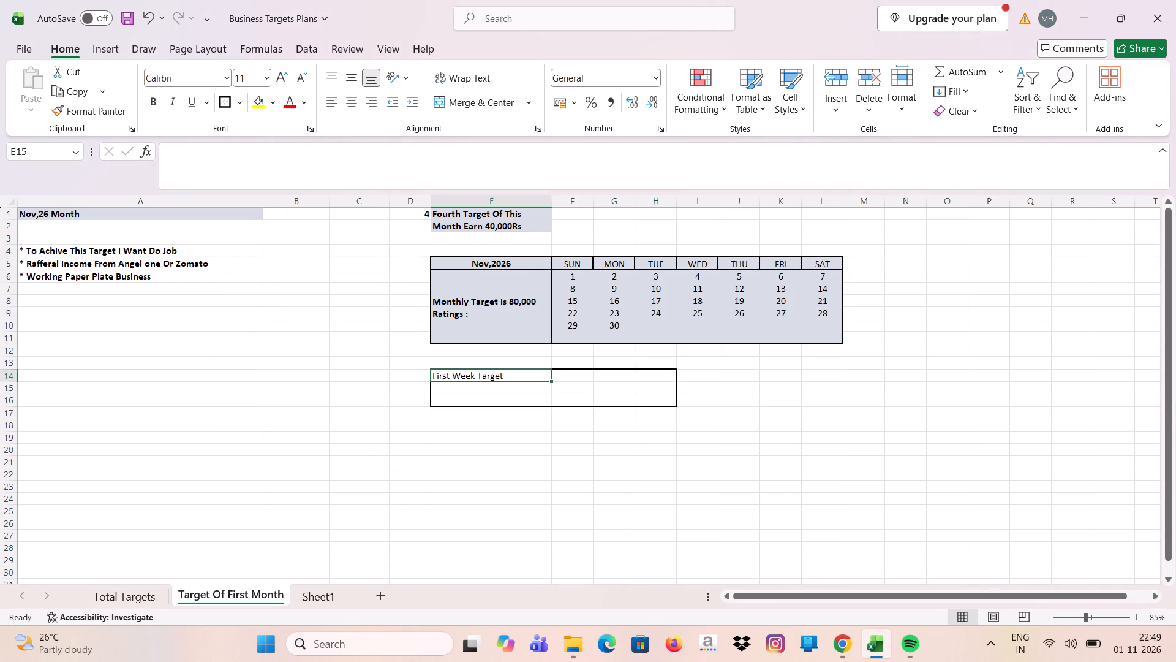
key(shift+Down)
key(shift+Down)
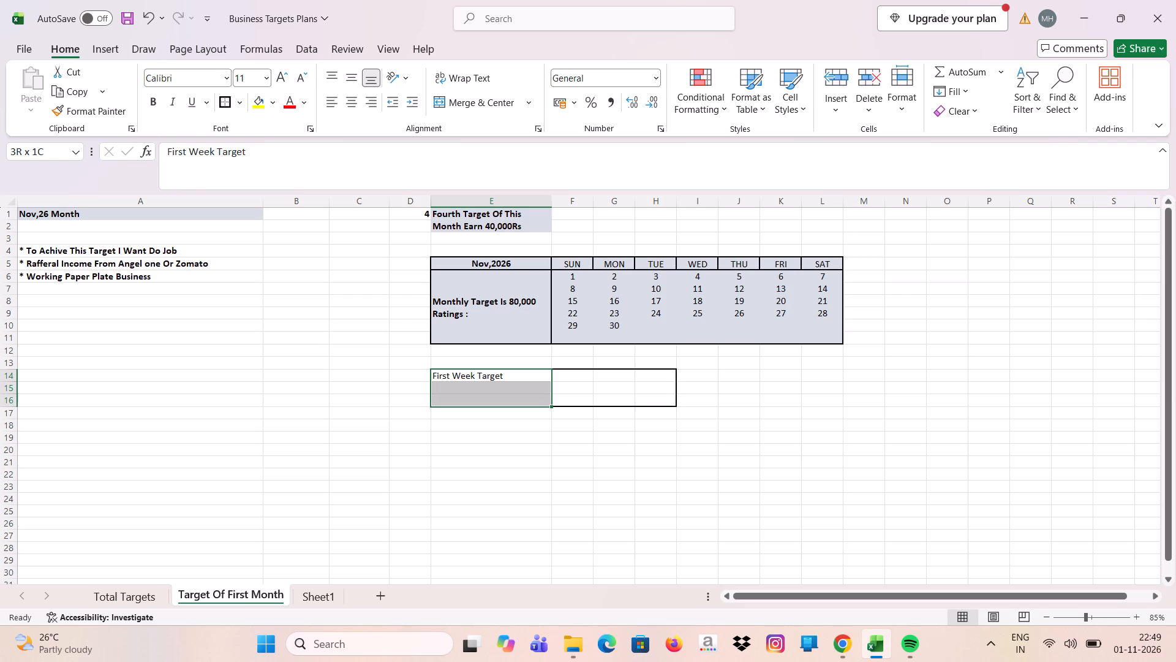
click(223, 102)
click(566, 460)
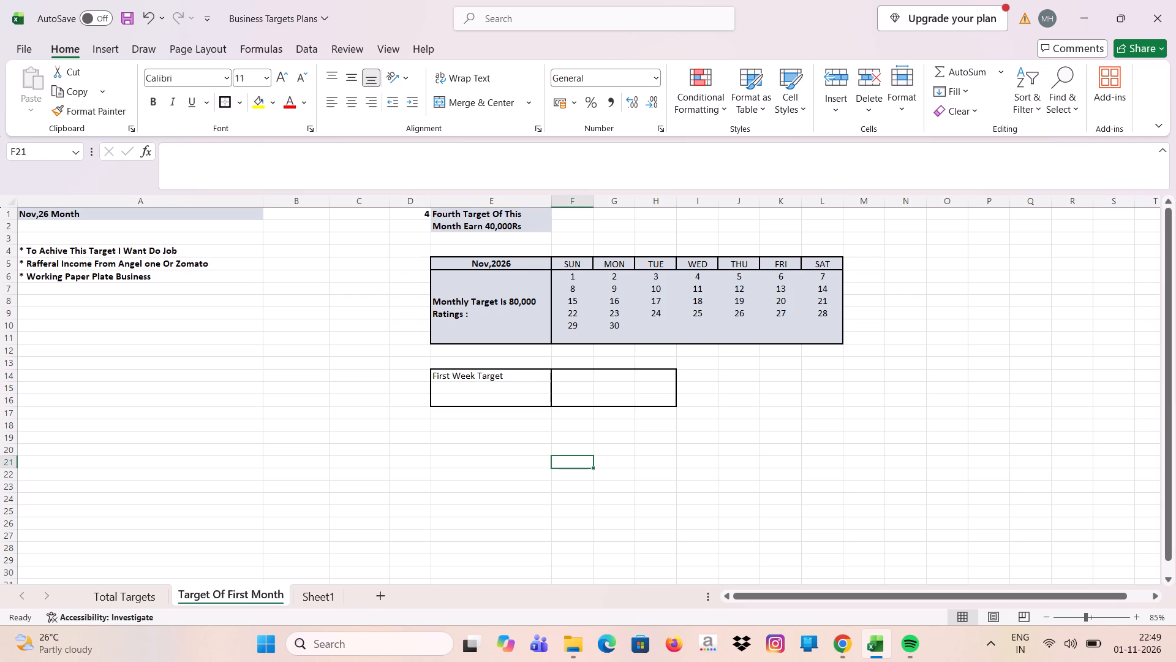
Enter the day numbers 1, 2 and 3 down cells F14 to F16.
click(586, 376)
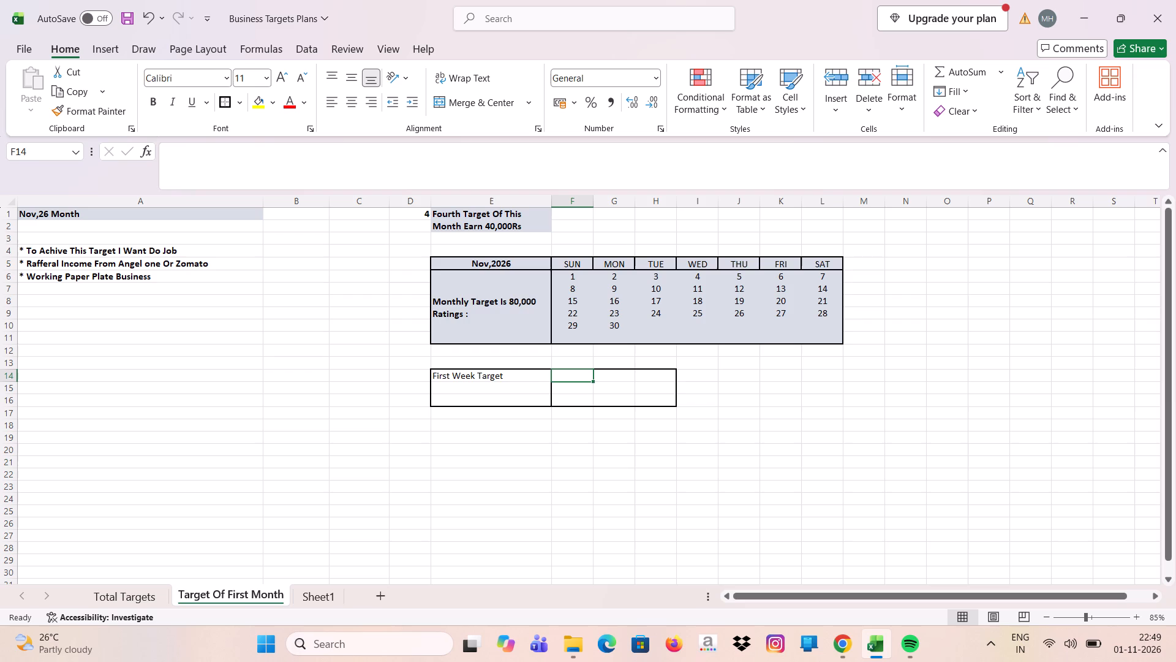
key(1)
key(Return)
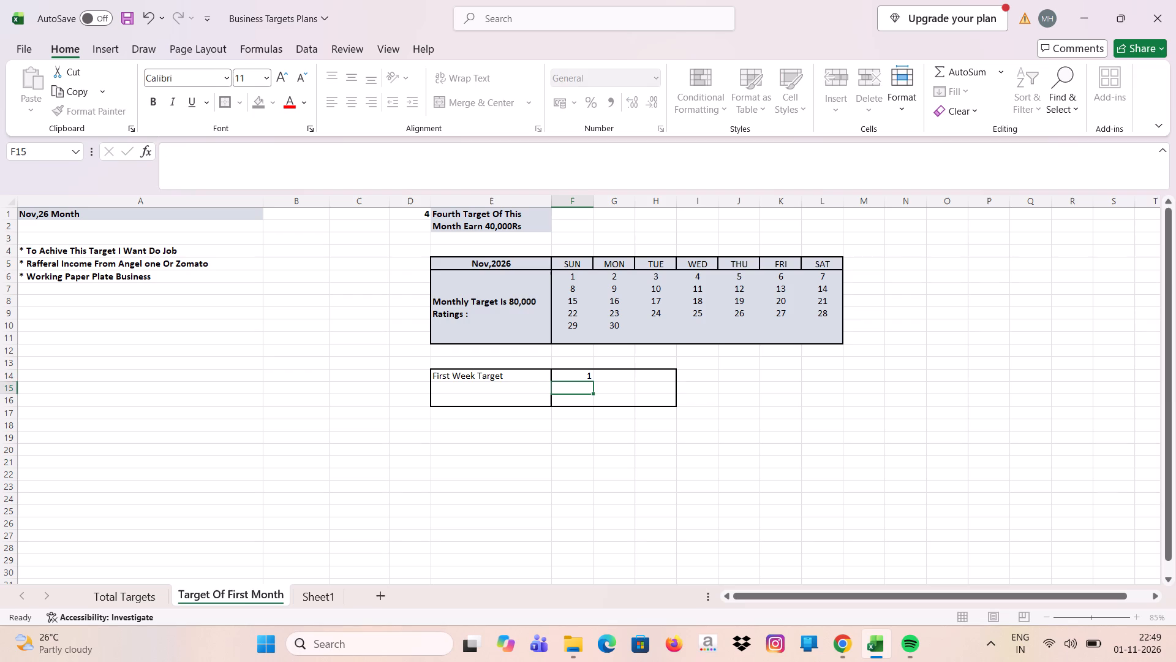
key(2)
key(Return)
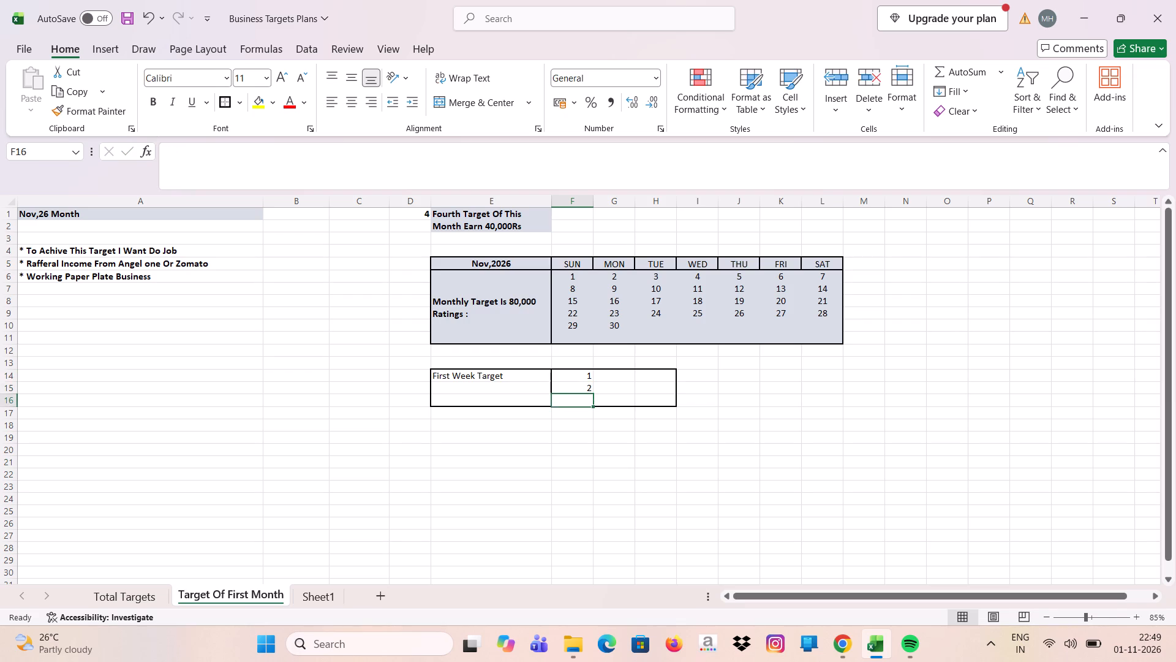
key(3)
key(Tab)
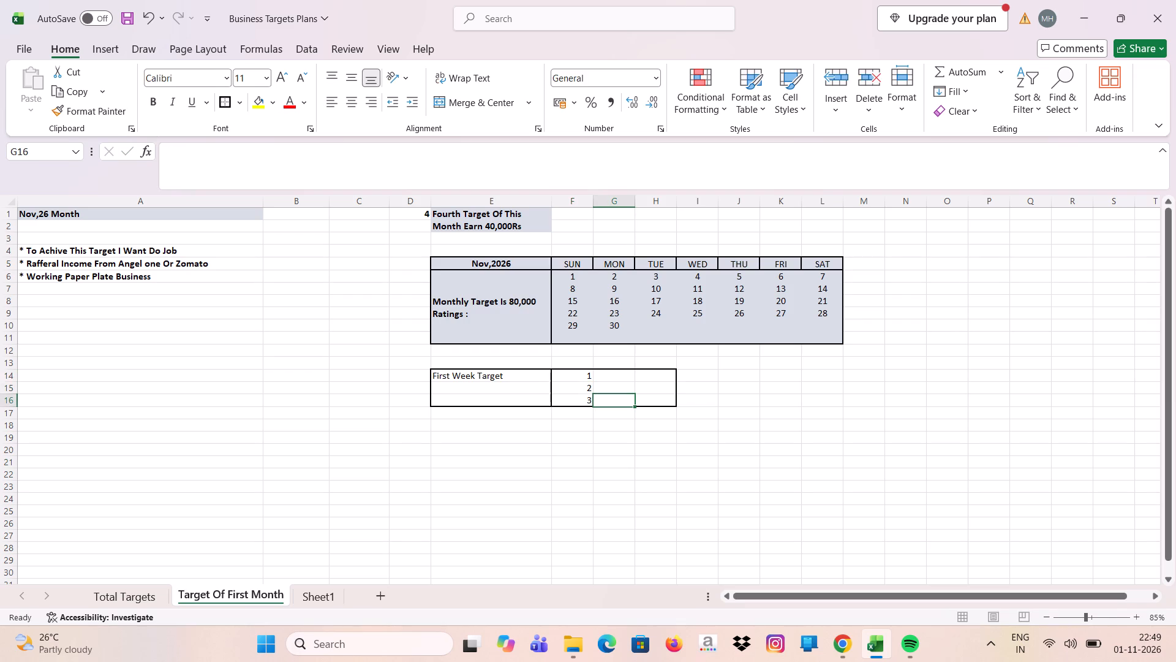
Enter the day numbers 4, 5 and 6 down cells G14 to G16.
key(Up)
key(Up)
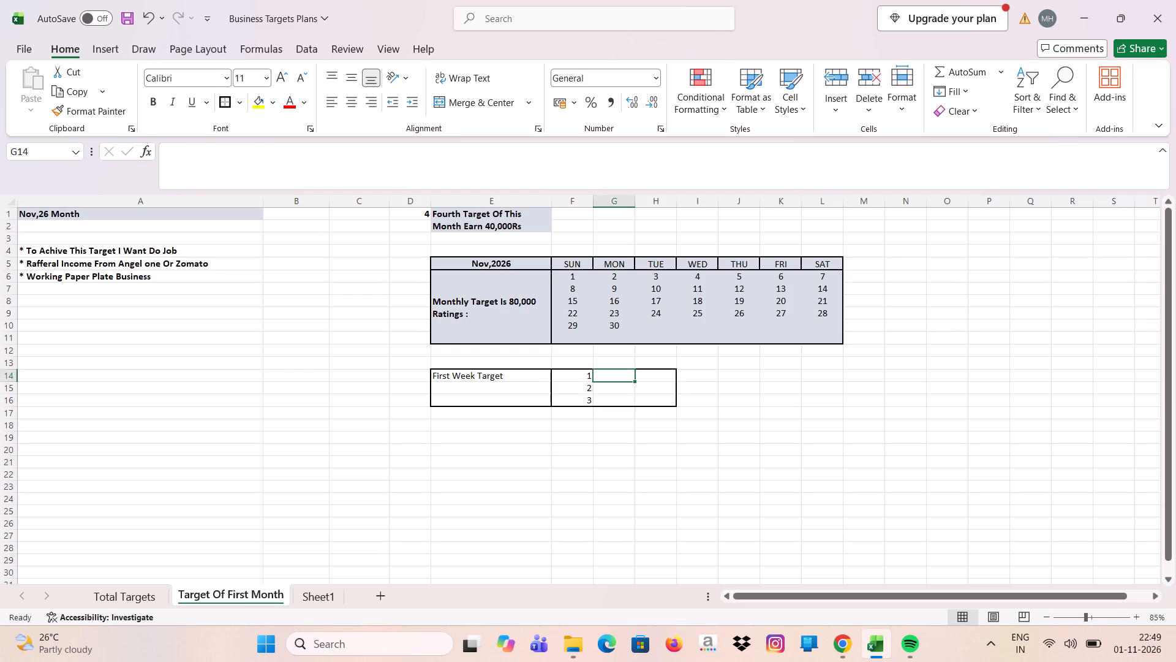
key(4)
key(Tab)
key(Down)
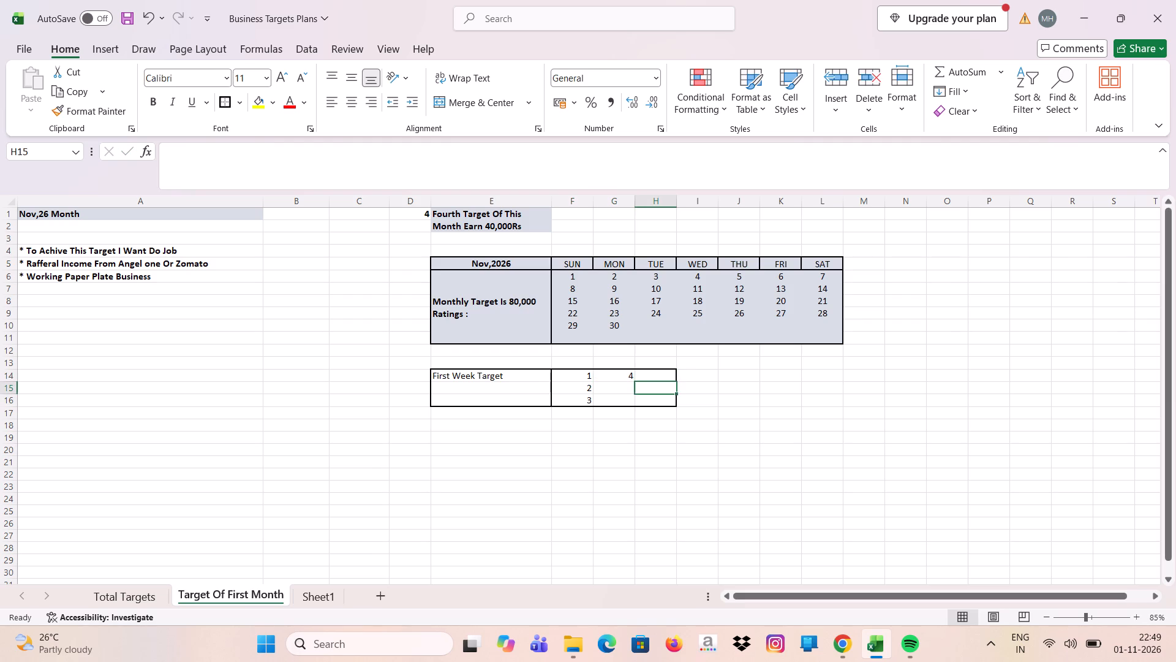
key(Left)
key(5)
key(Return)
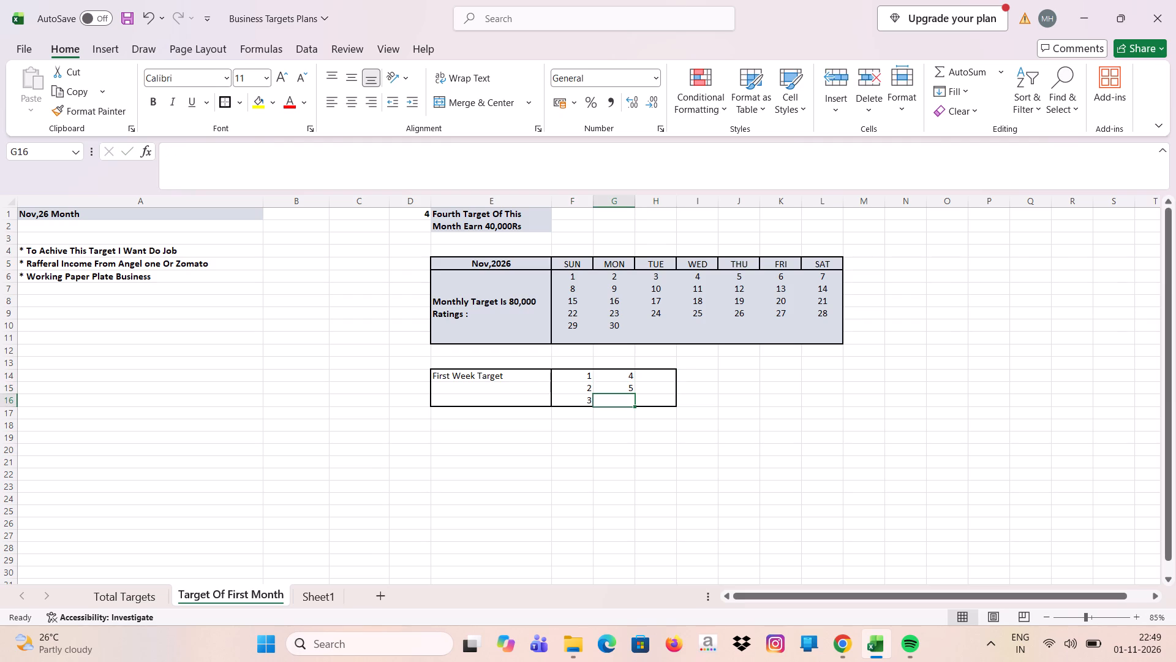
key(6)
key(Return)
Enter the day number 7 in cell H14.
key(Right)
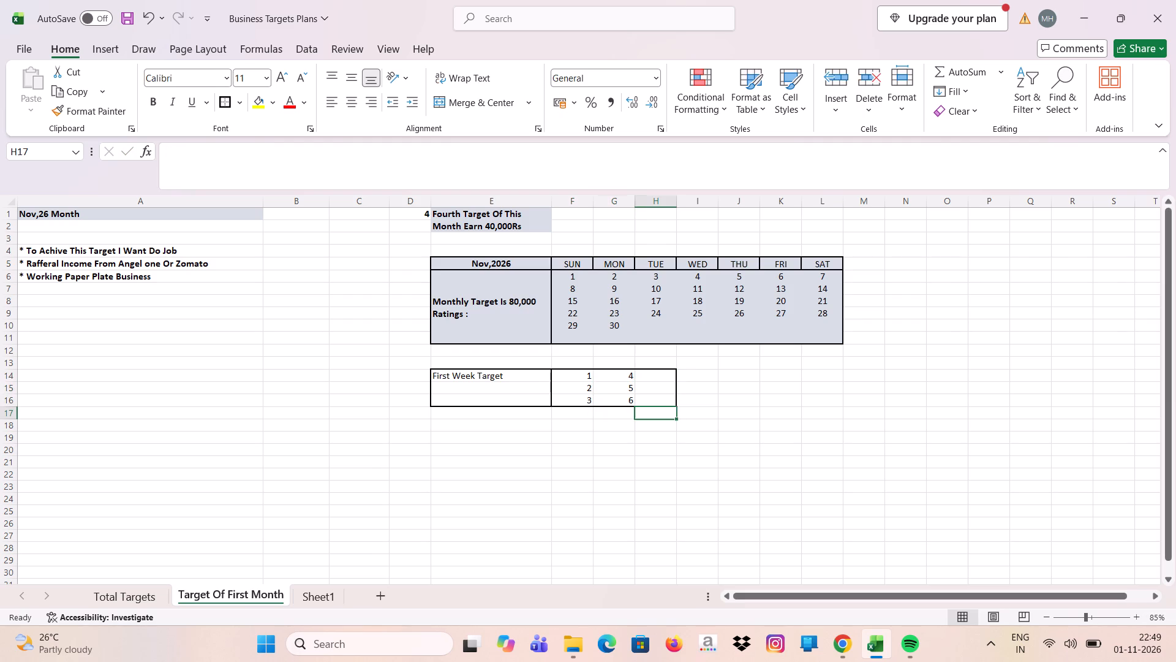
key(Up)
key(Up)
key(Up)
key(7)
key(Return)
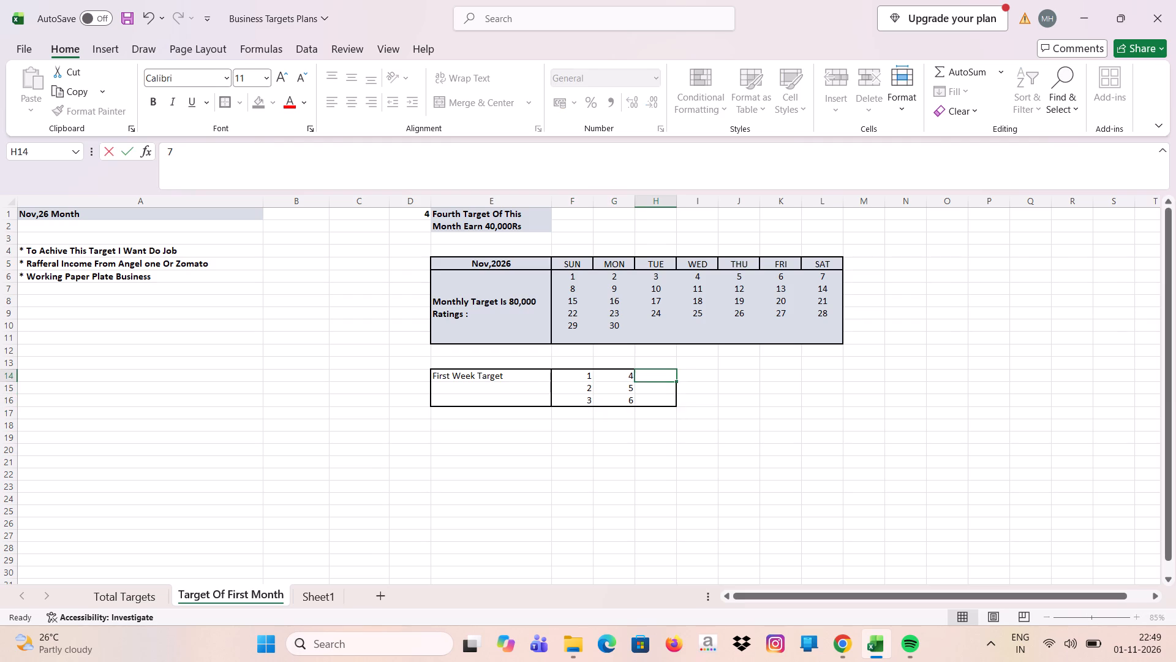
click(631, 489)
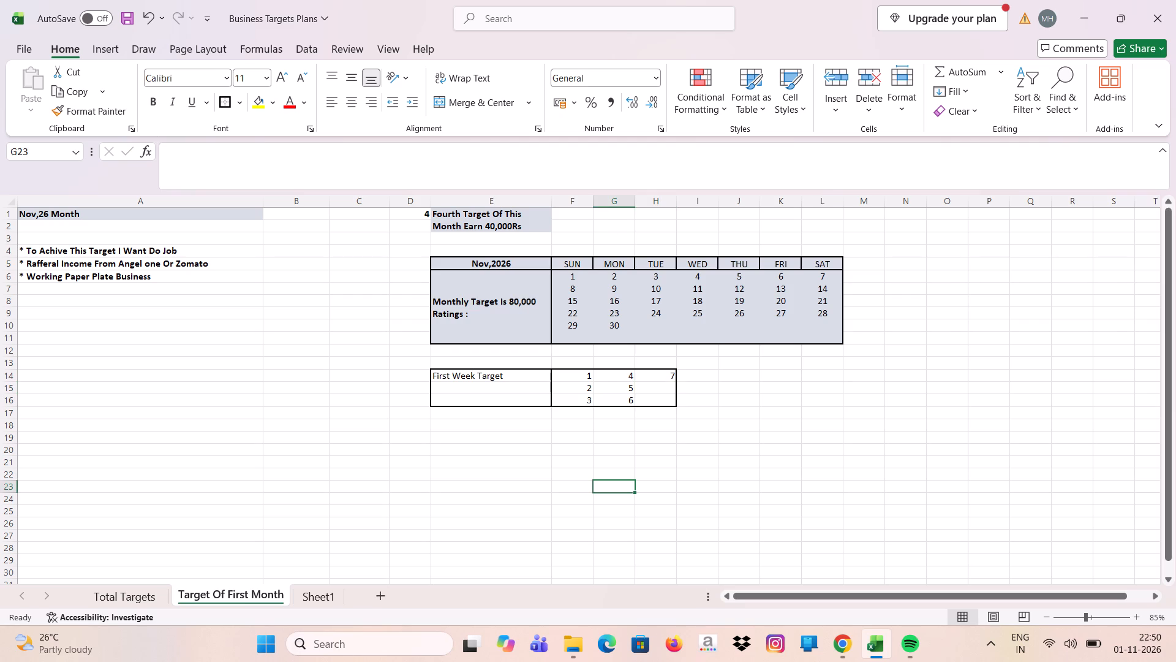
Make the "First Week Target" label in cell E14 bold.
click(494, 375)
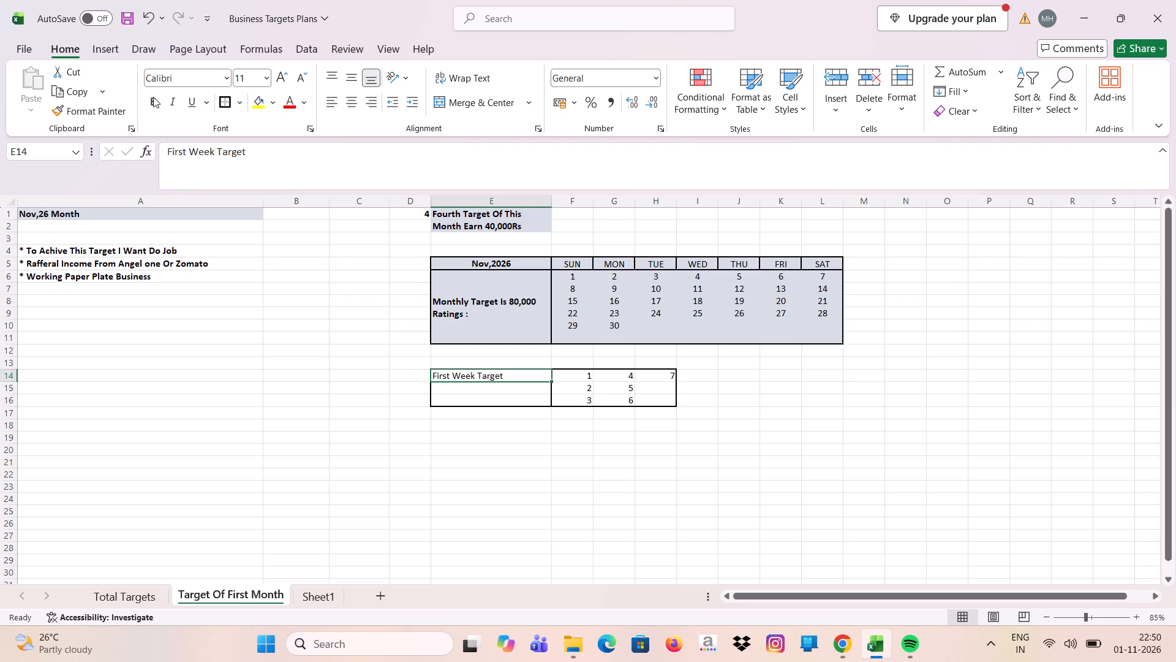
click(151, 96)
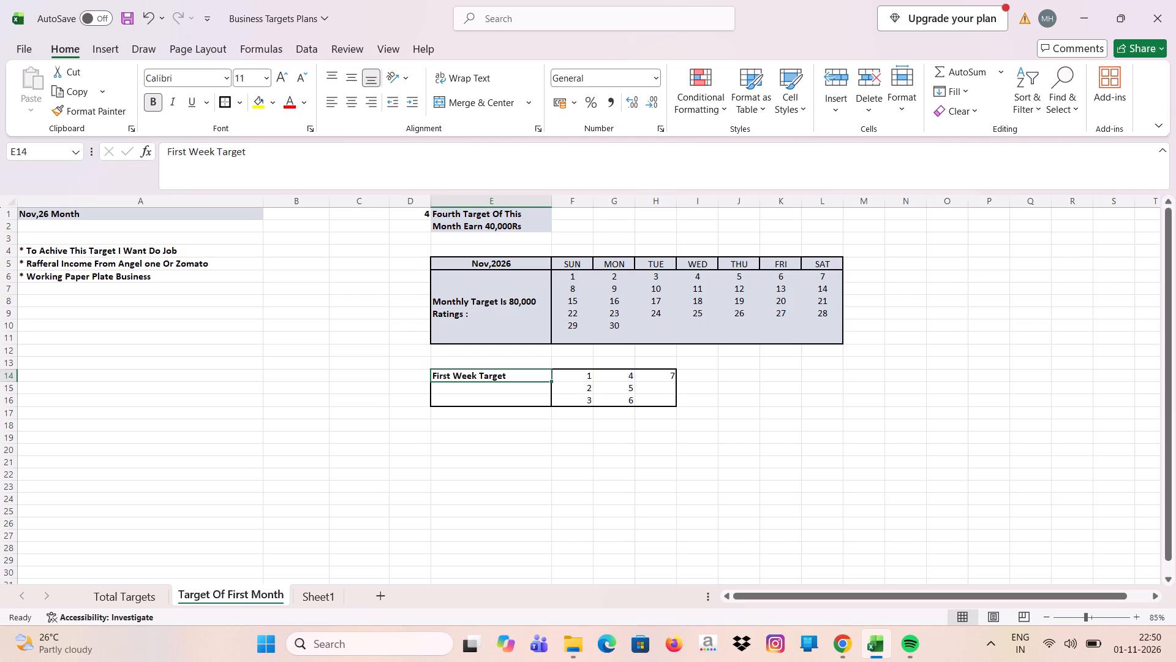
Make the day numbers in F14:H16 bold and centre them horizontally.
click(585, 376)
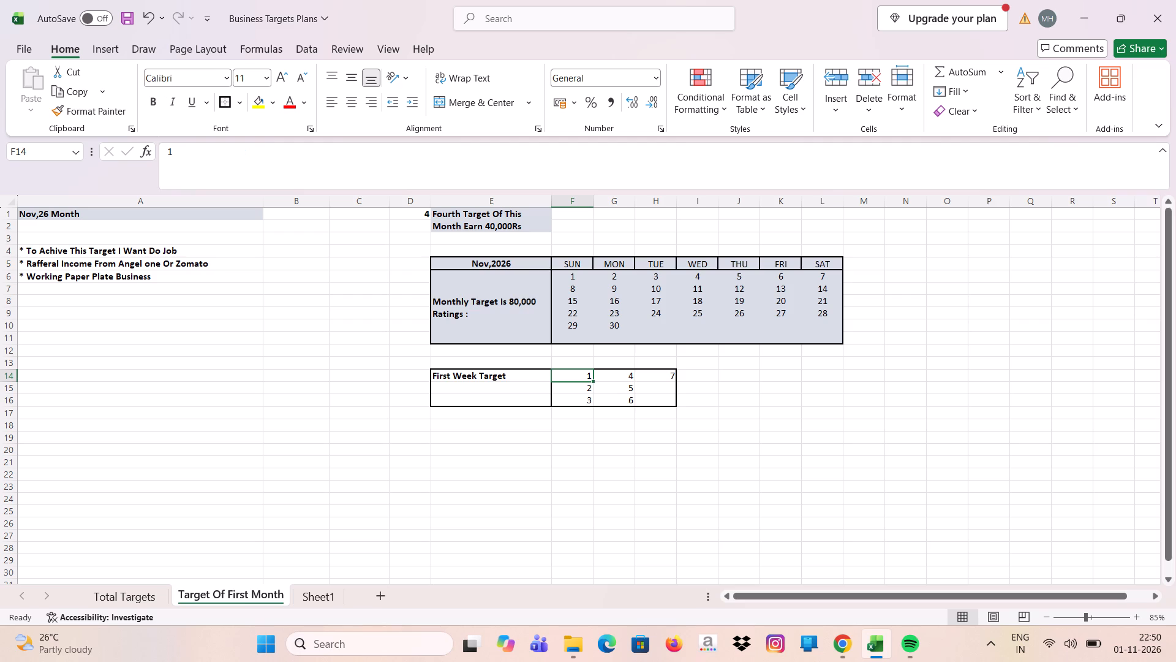
key(Tab)
key(Right)
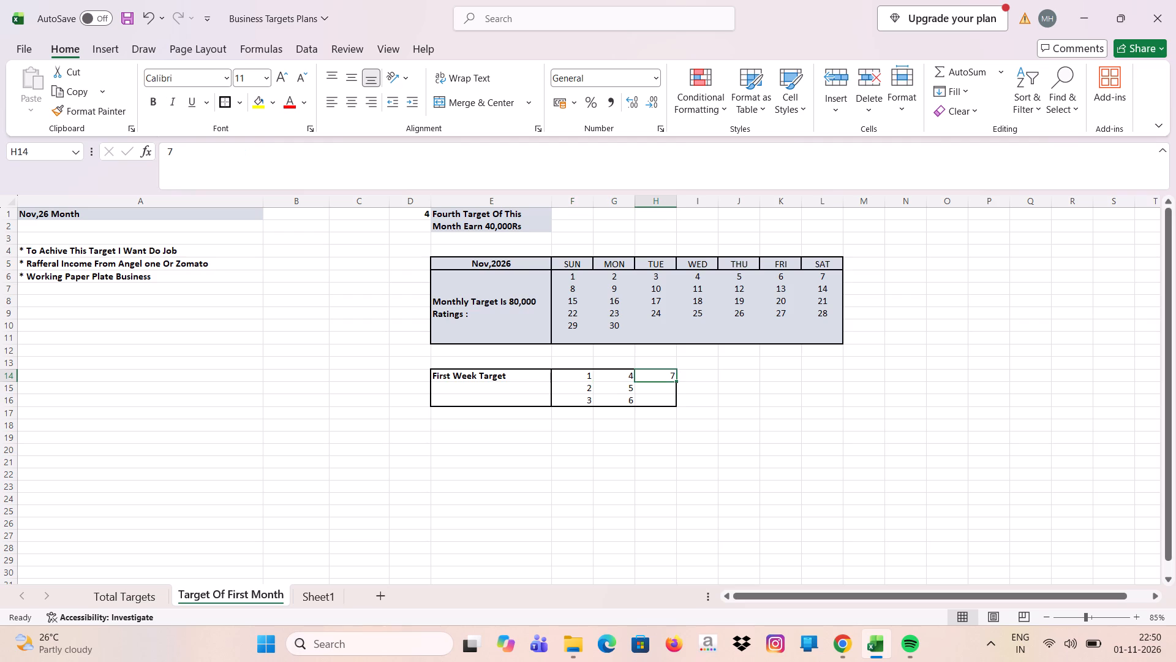
key(Tab)
key(Left)
key(Left)
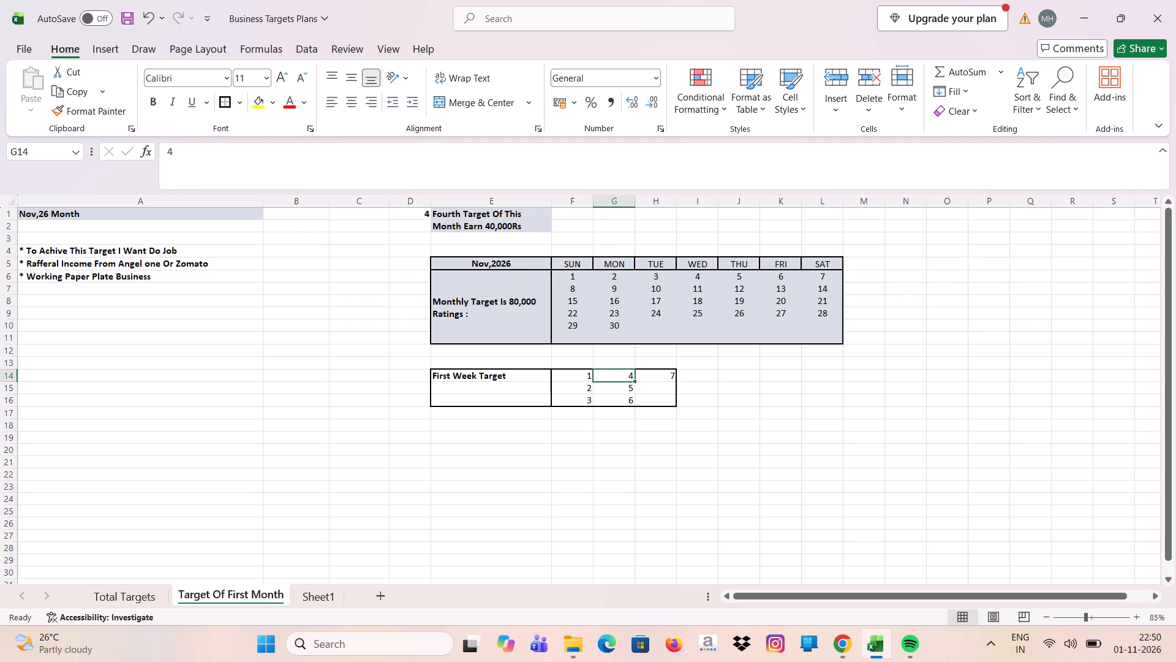
key(Left)
key(shift+Right)
key(shift+Right)
key(shift+Right)
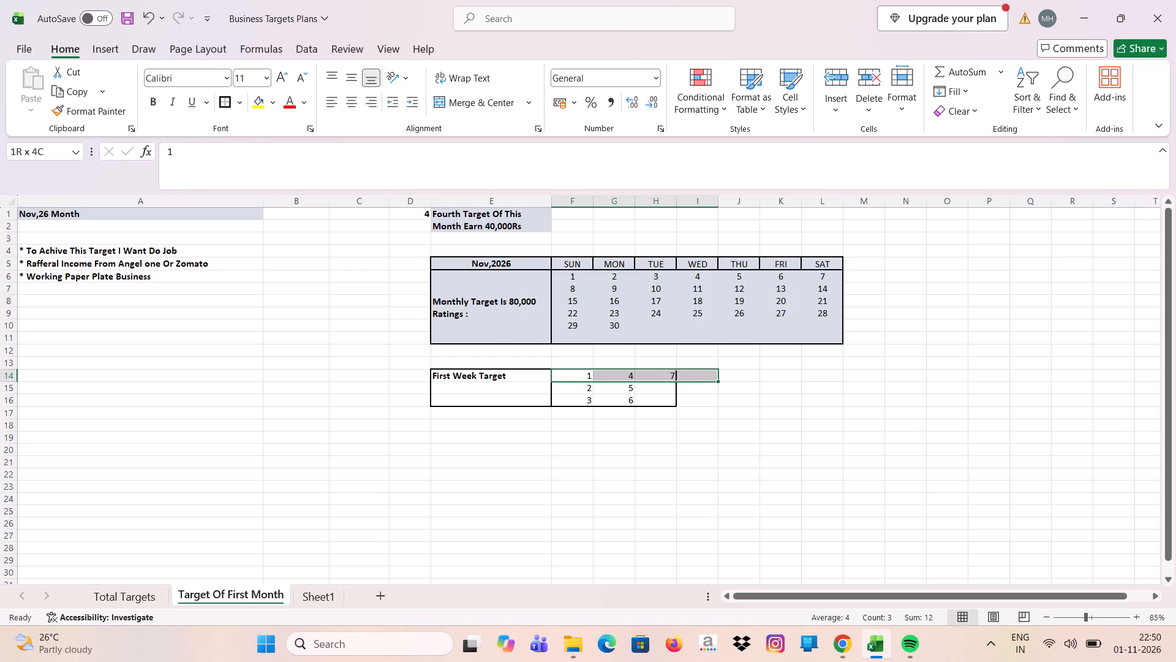
key(shift+Left)
key(shift+Down)
key(shift+Down)
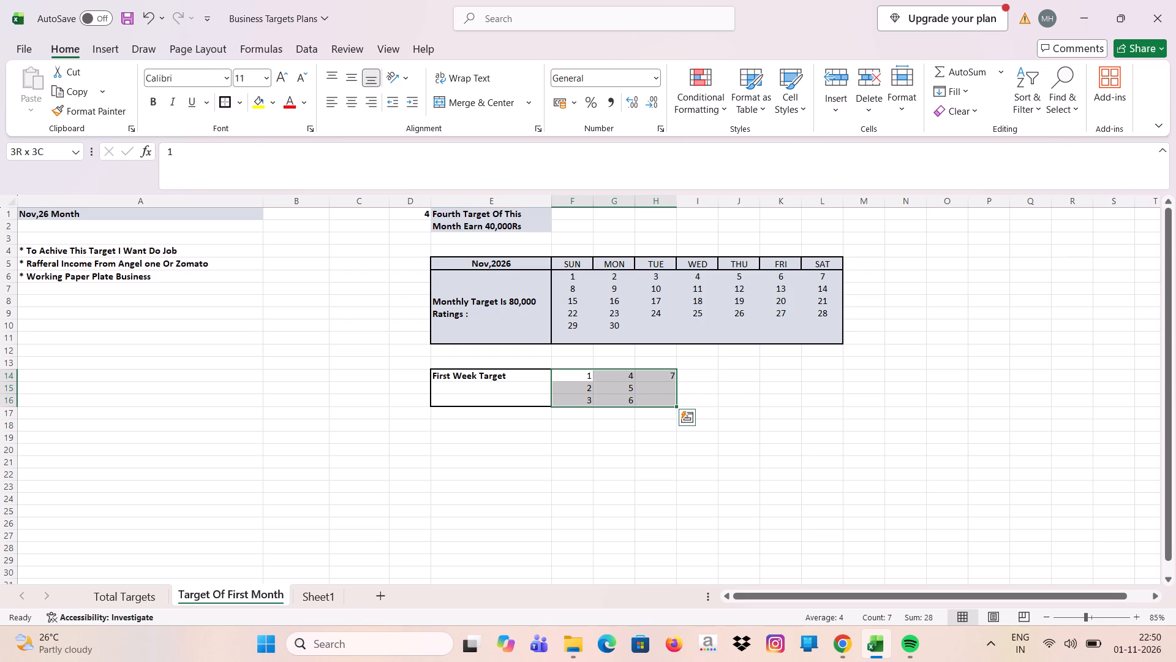
click(154, 102)
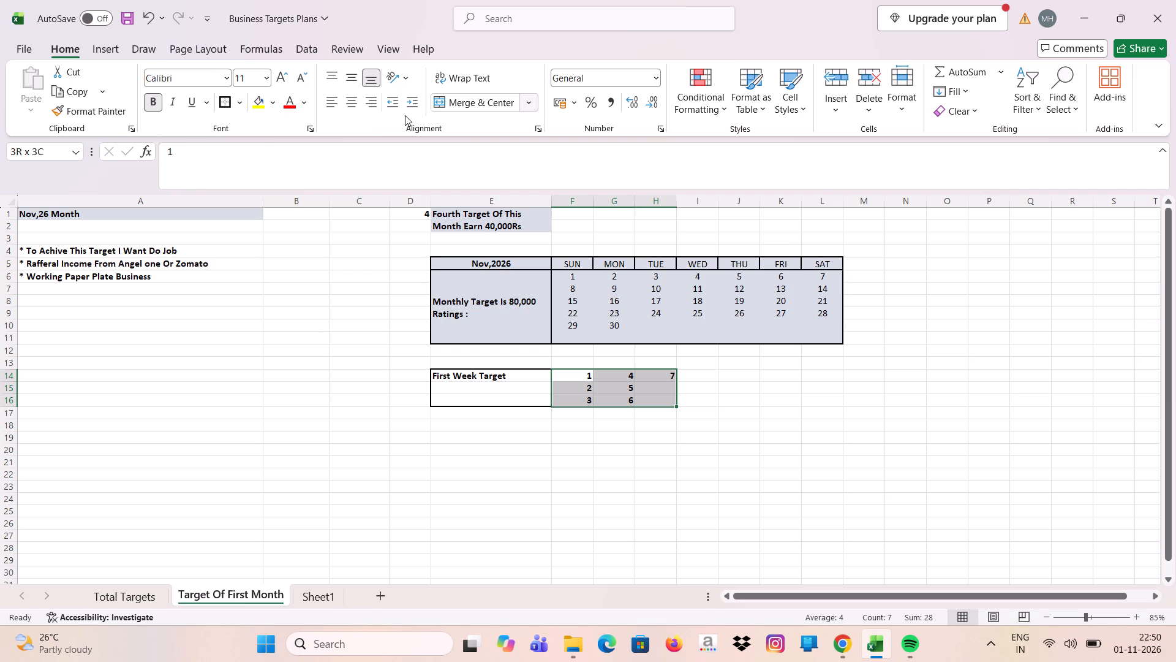
click(352, 96)
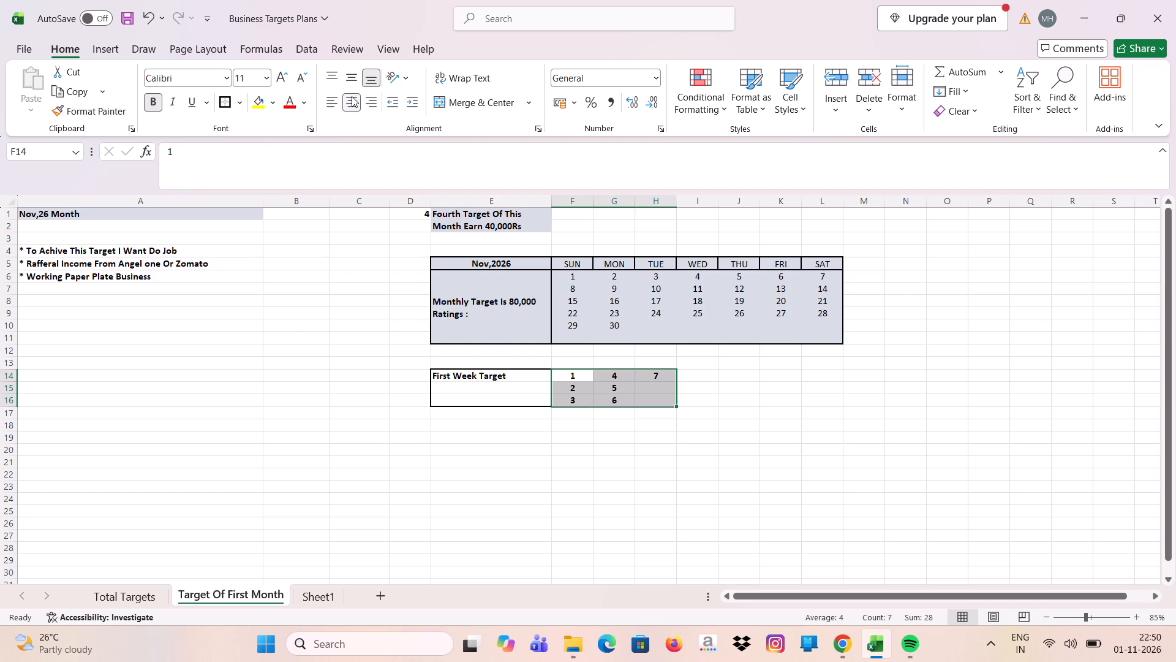
click(620, 454)
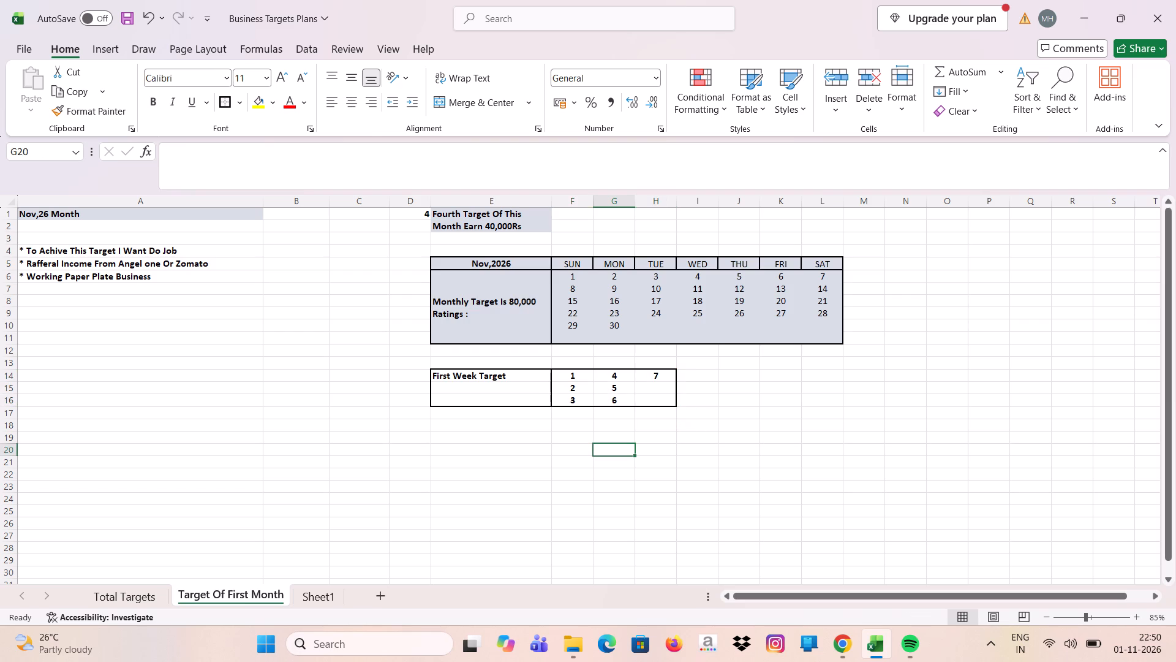
Apply an outside border around each of the day columns F14:F16 and G14:G16 in the First Week Target block.
click(574, 377)
key(shift+Down)
key(shift+Down)
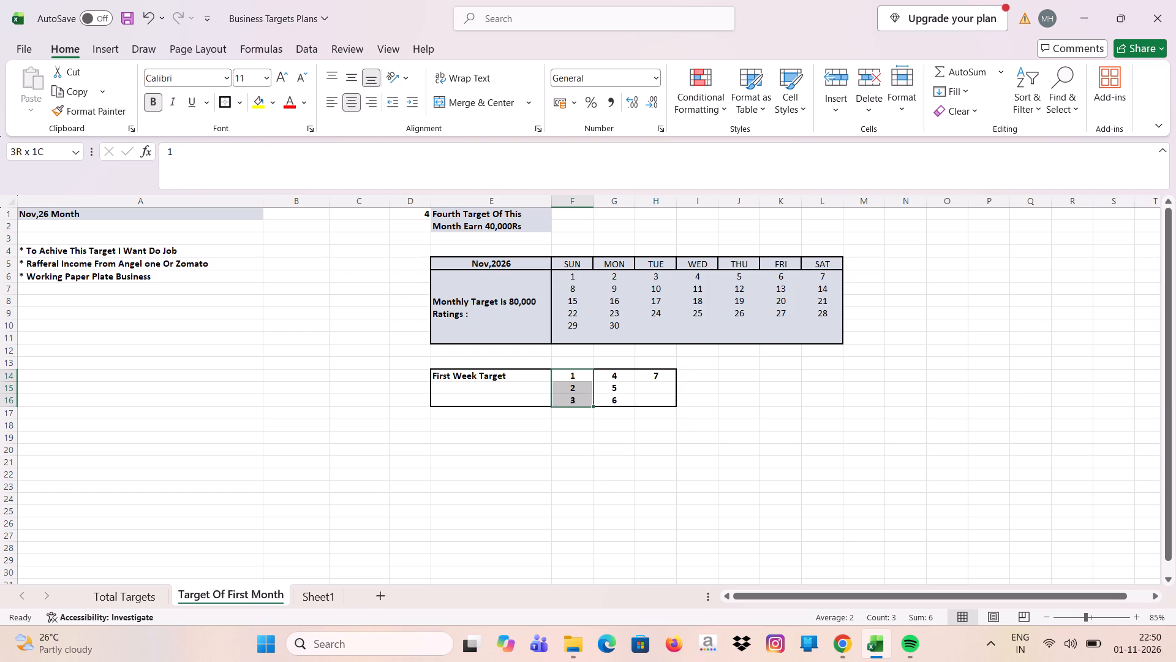
key(shift+Down)
key(shift+Up)
click(228, 105)
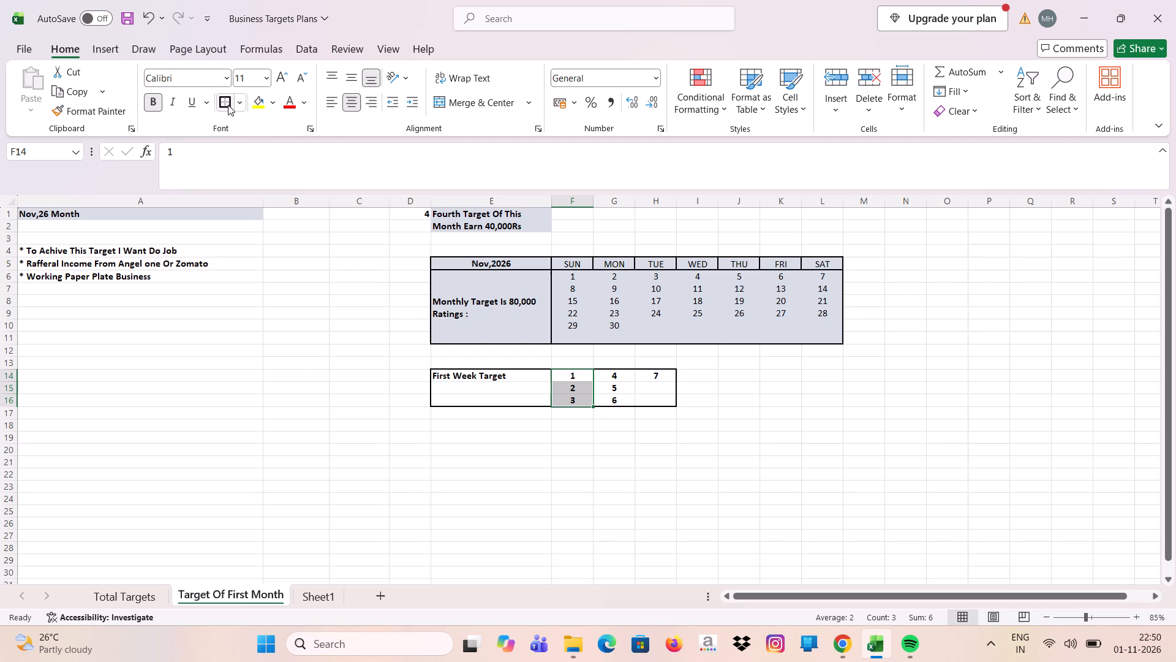
key(Right)
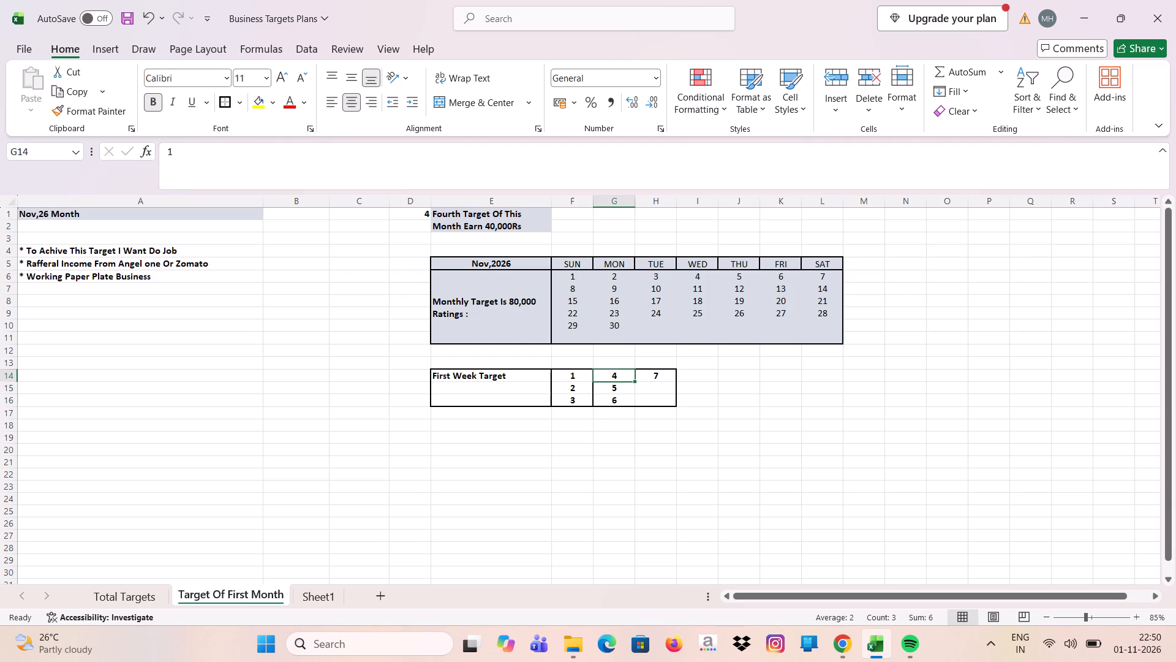
key(shift+Down)
key(shift+Down)
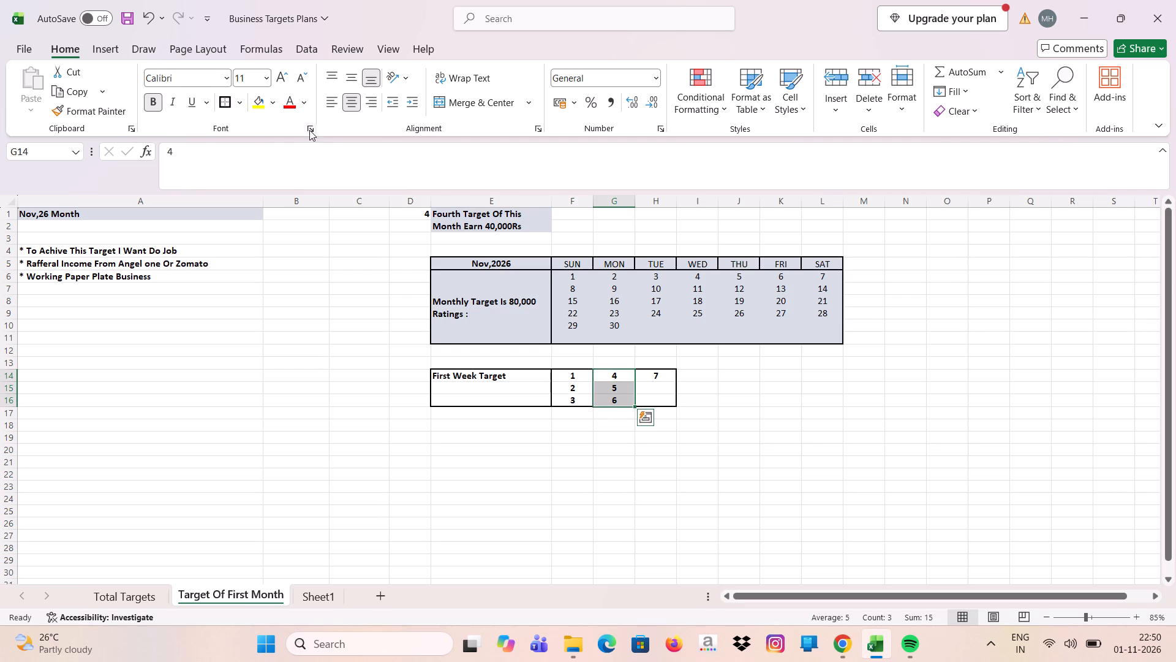
click(219, 96)
click(598, 493)
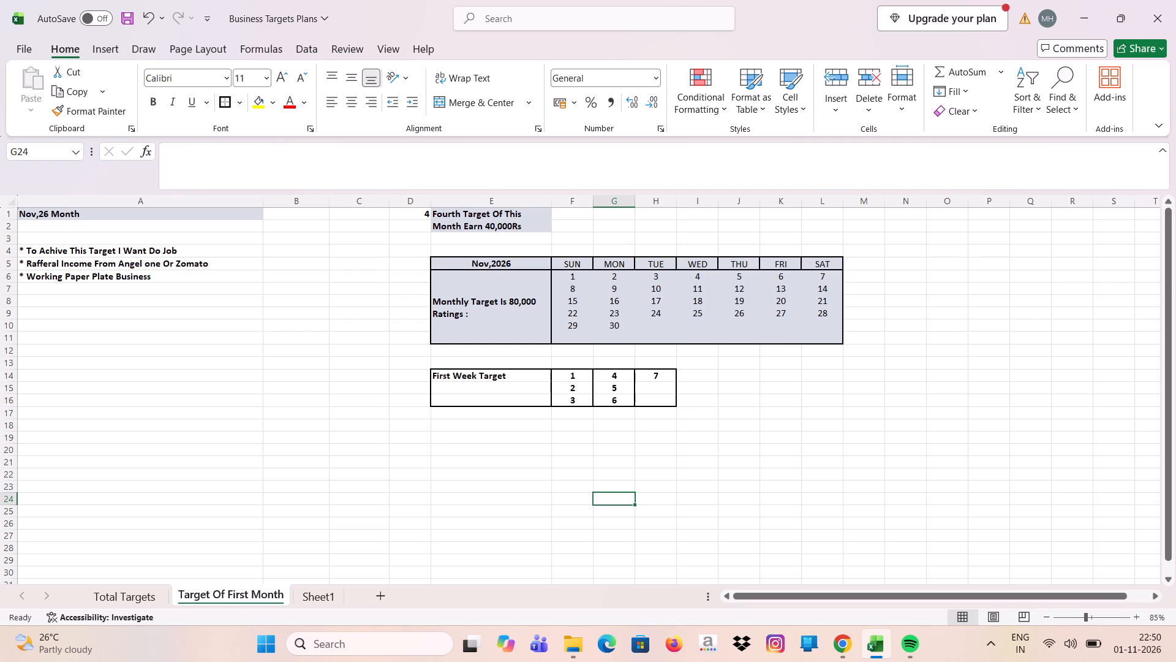
Apply an outside border around each of the day rows F14:H14 and F15:H15 in the First Week Target block.
click(581, 376)
key(shift+Right)
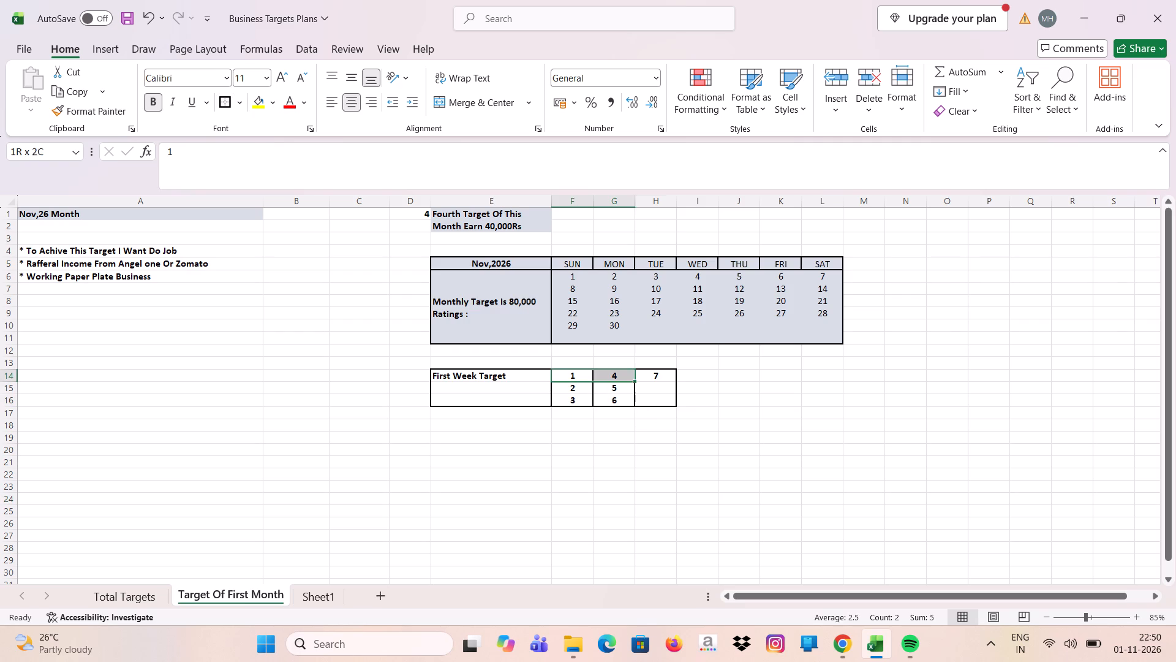
key(shift+Right)
key(shift+Right)
key(shift+Down)
key(shift+Left)
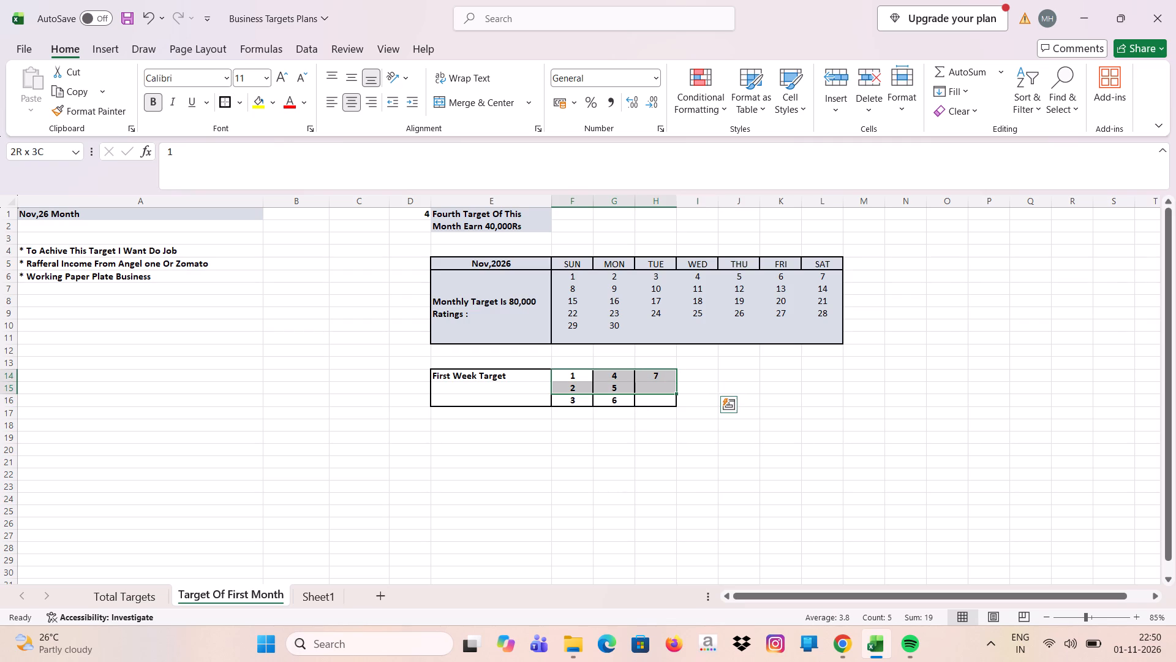
key(shift+Up)
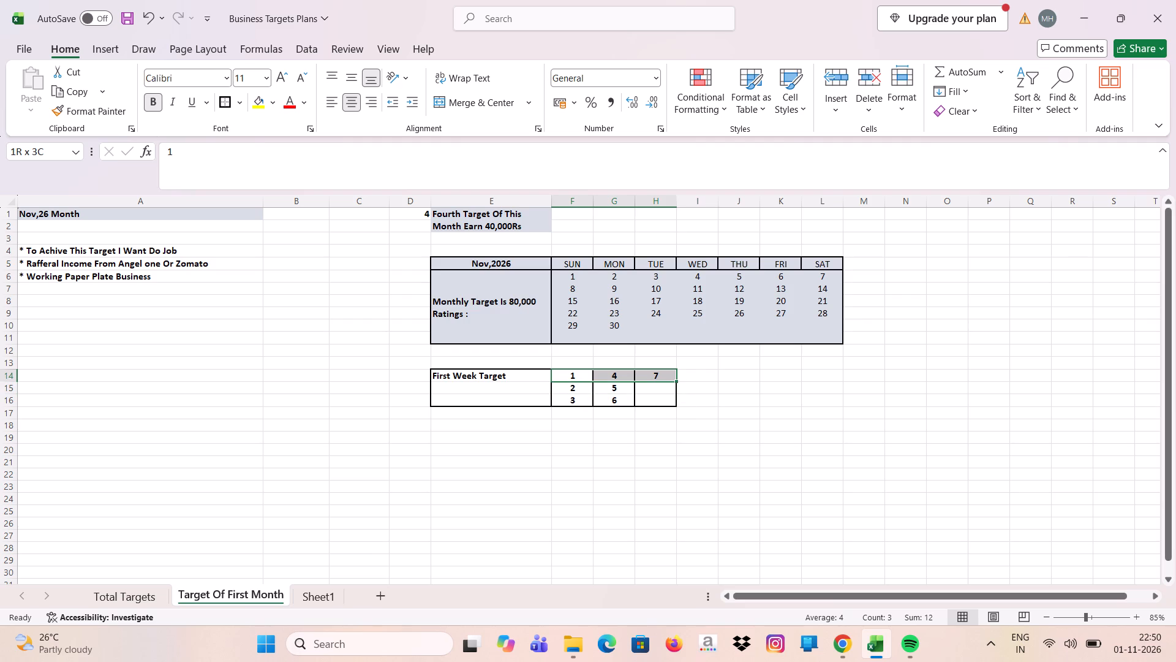
click(223, 101)
key(Down)
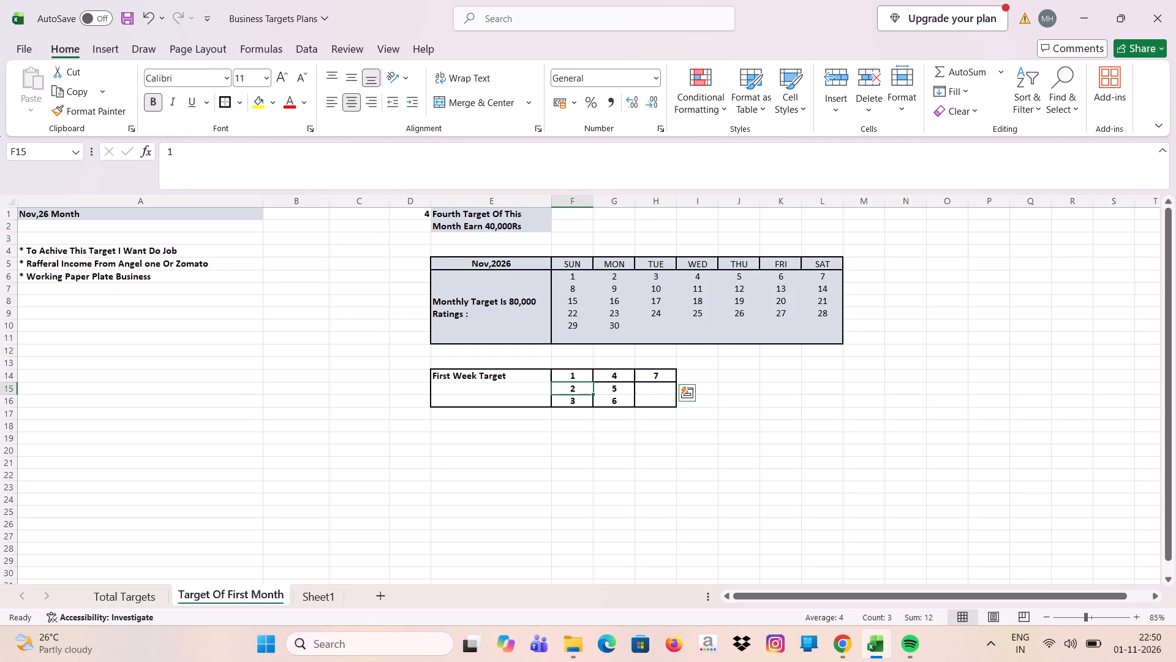
key(shift+Right)
key(shift+Right)
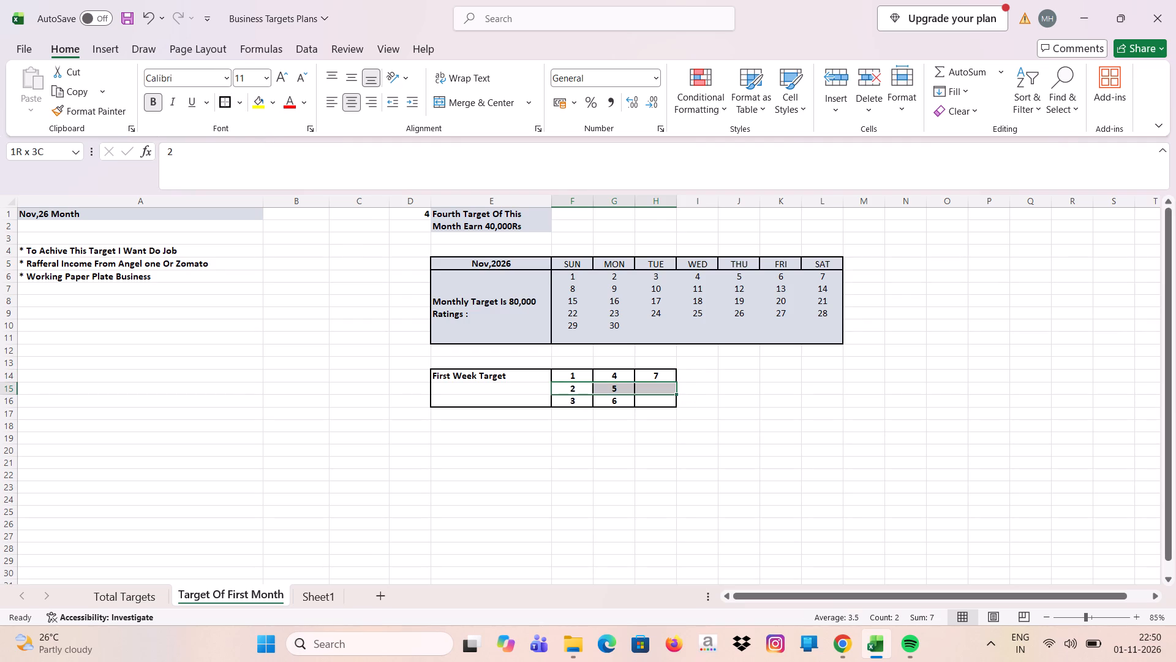
click(222, 101)
click(375, 428)
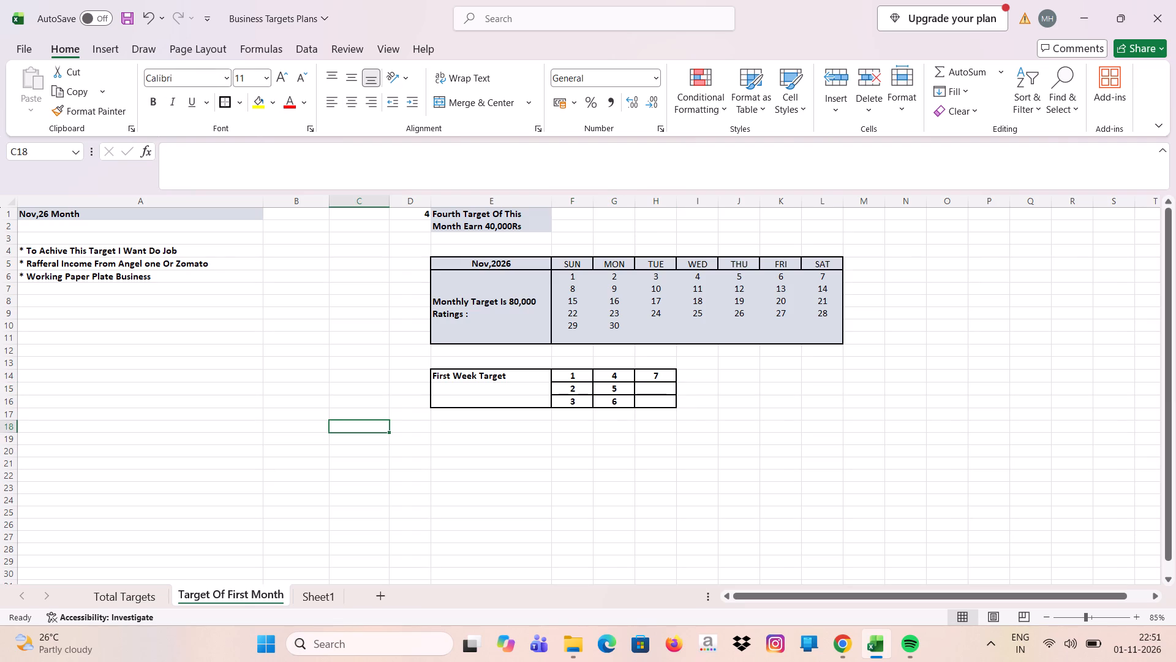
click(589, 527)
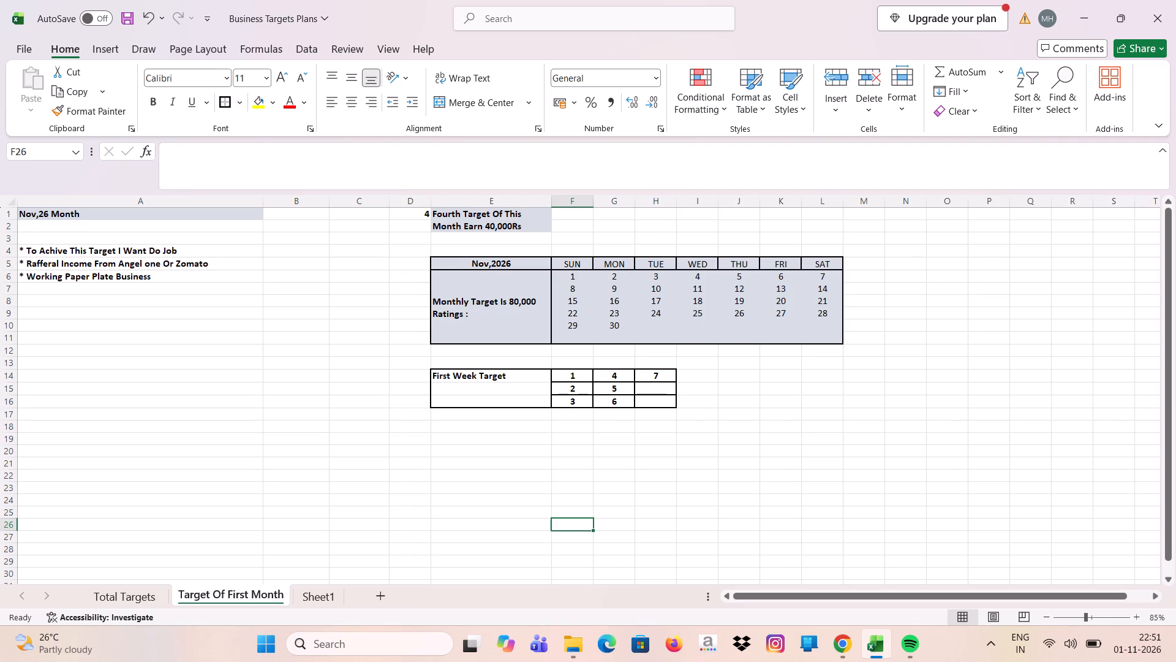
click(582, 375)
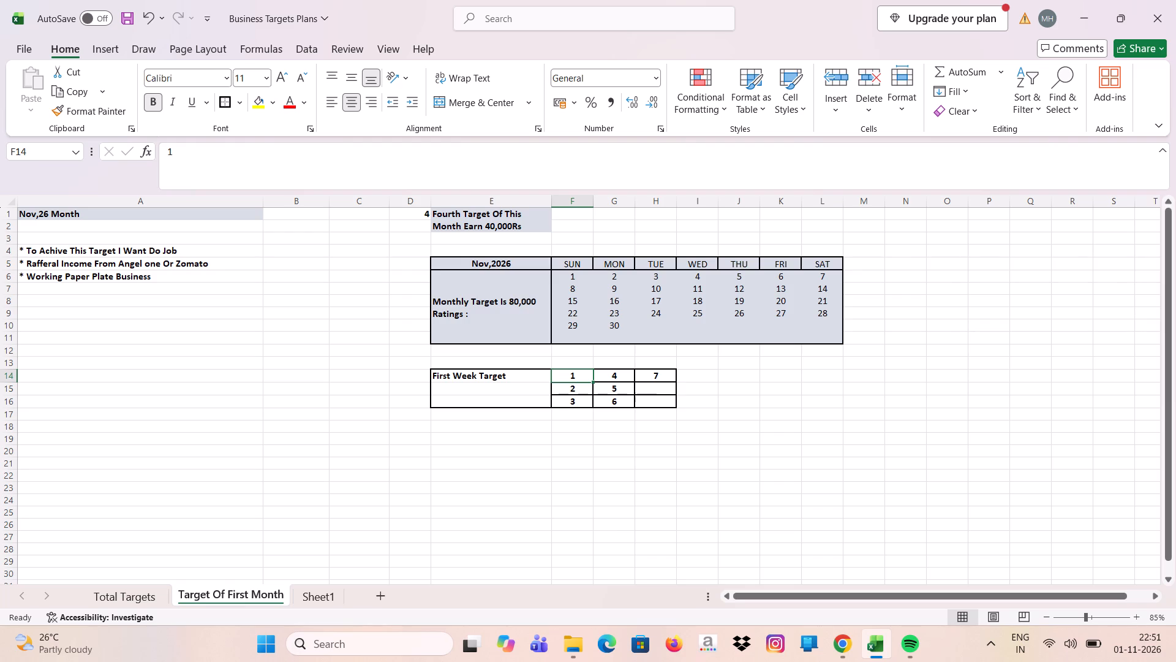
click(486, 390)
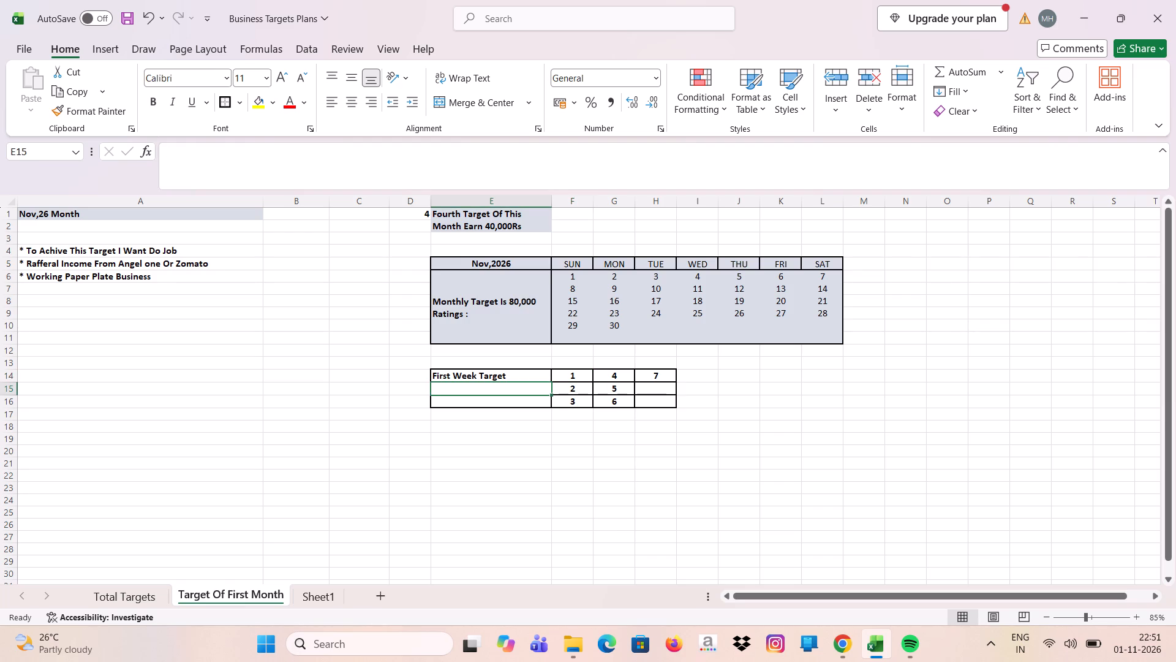
Change the amount in cell E8 so that it reads "Monthly Target Is 40,000".
click(514, 305)
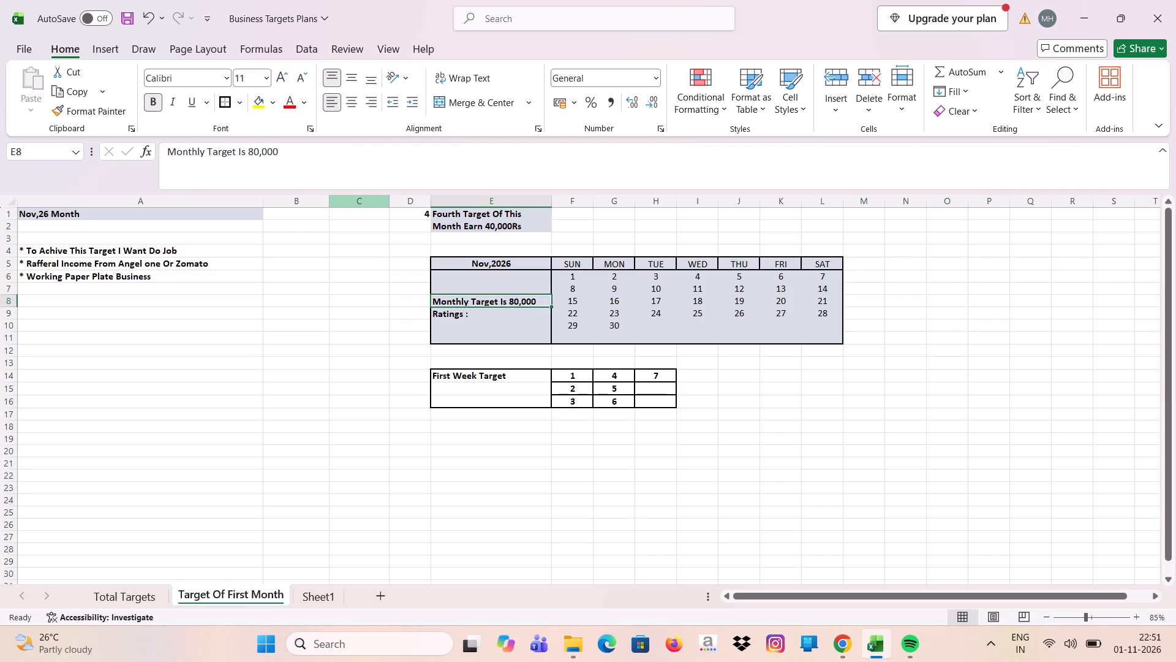
click(293, 153)
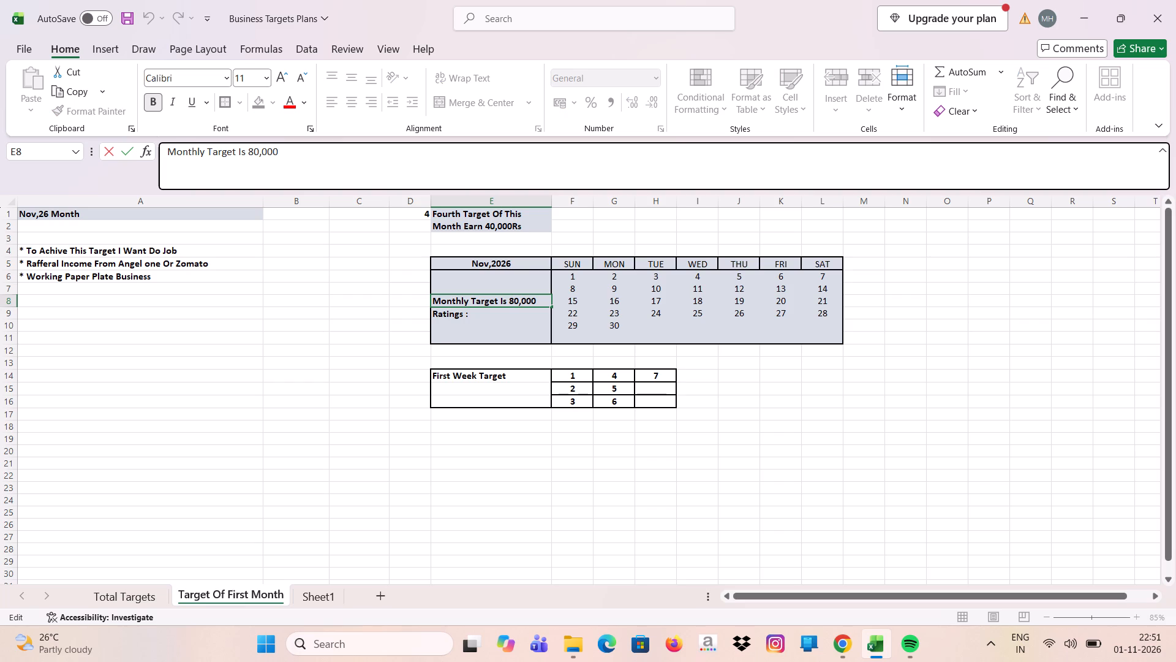
key(BackSpace)
key(BackSpace)
key(BackSpace)
key(BackSpace)
key(BackSpace)
key(BackSpace)
text(40)
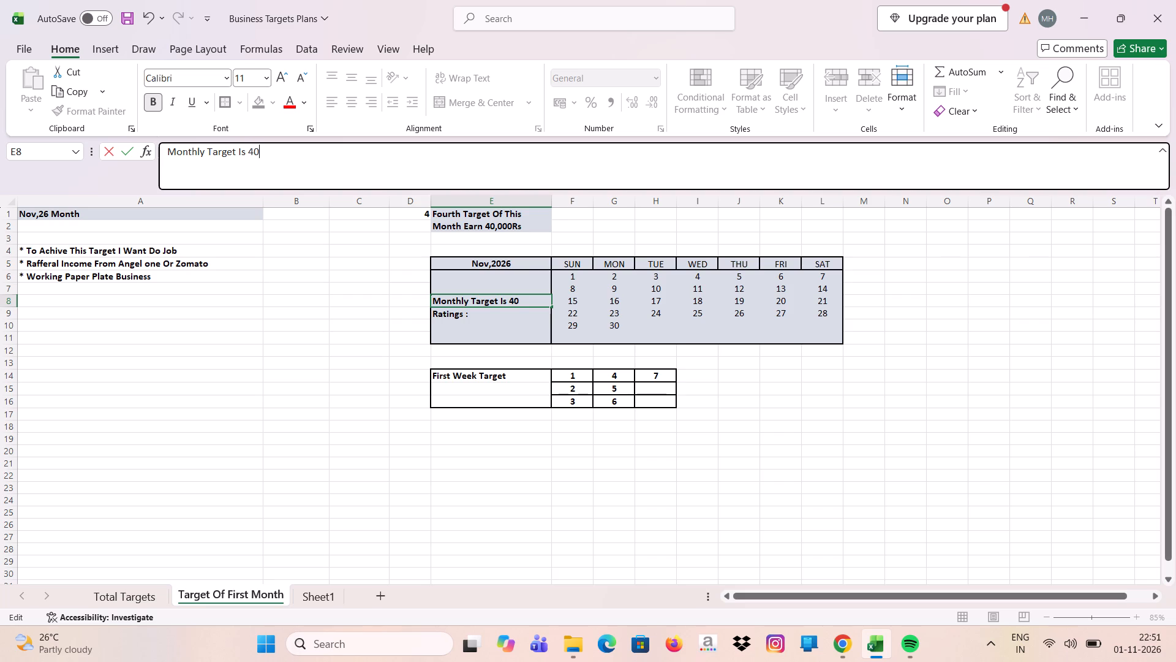
key(comma)
text(000)
key(Return)
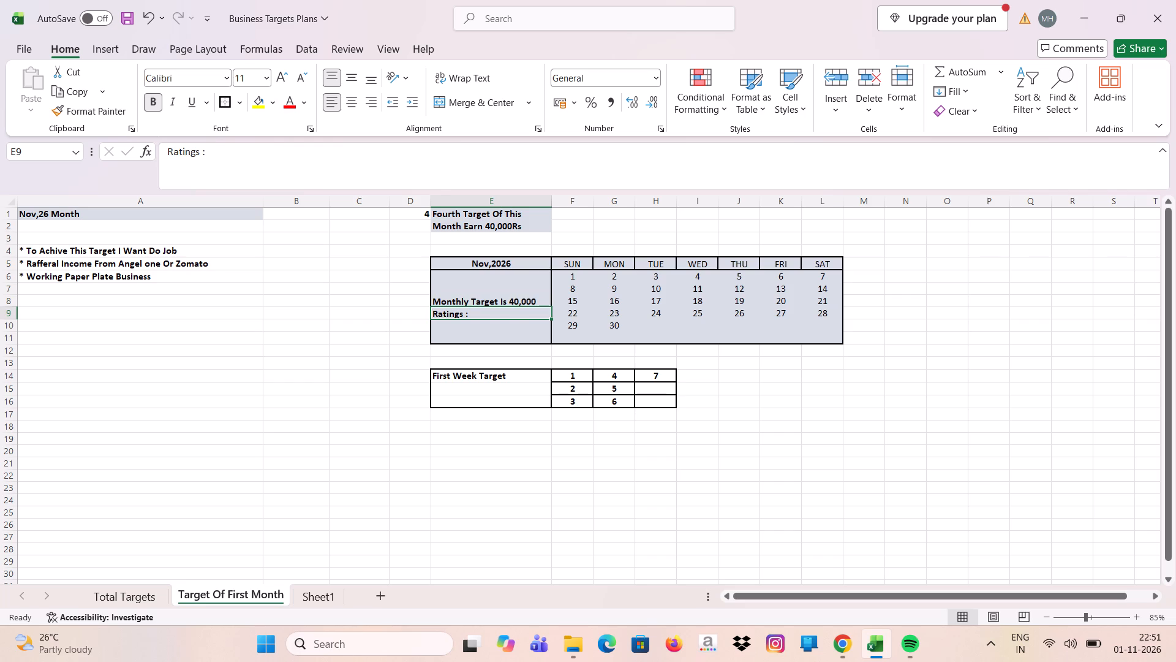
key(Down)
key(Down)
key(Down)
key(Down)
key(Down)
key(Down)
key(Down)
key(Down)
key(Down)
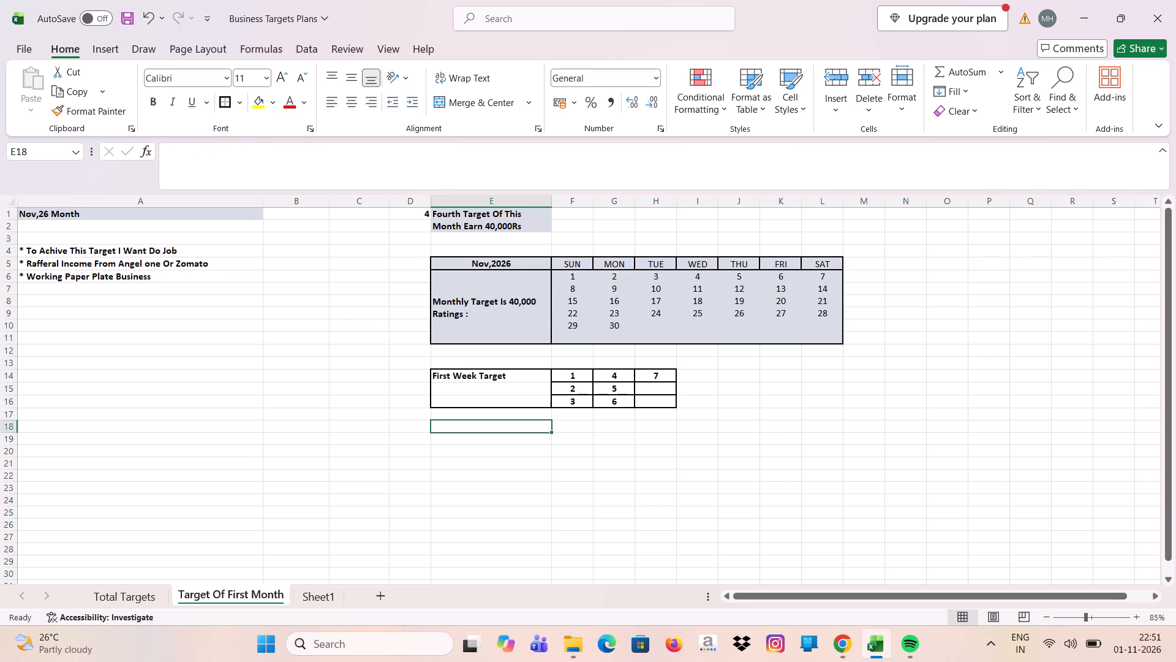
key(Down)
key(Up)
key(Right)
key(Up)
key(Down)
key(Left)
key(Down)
Apply an outside border around the "First Week Target" label cell E14.
key(Up)
key(Up)
key(Up)
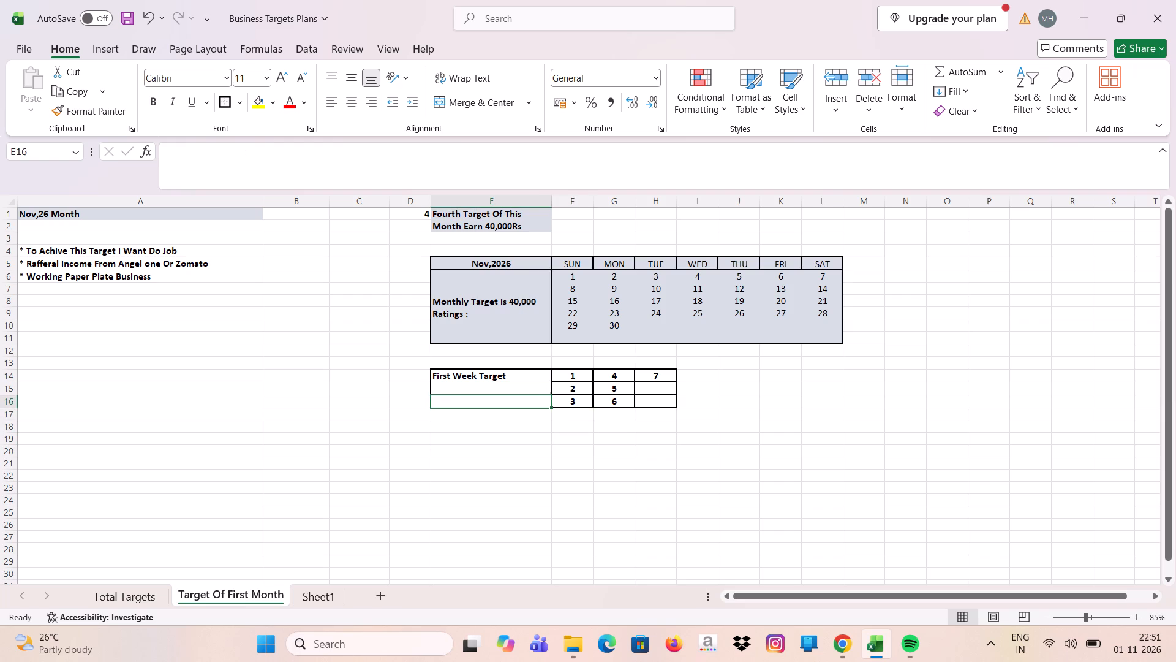
key(Up)
key(Up)
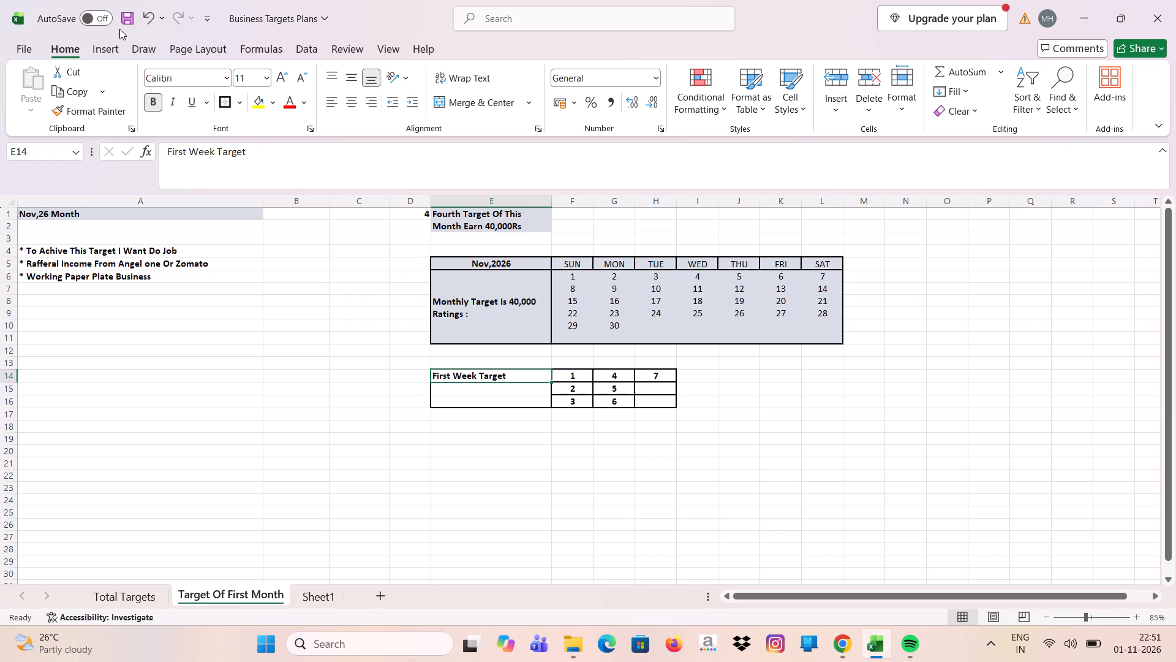
click(225, 101)
click(271, 409)
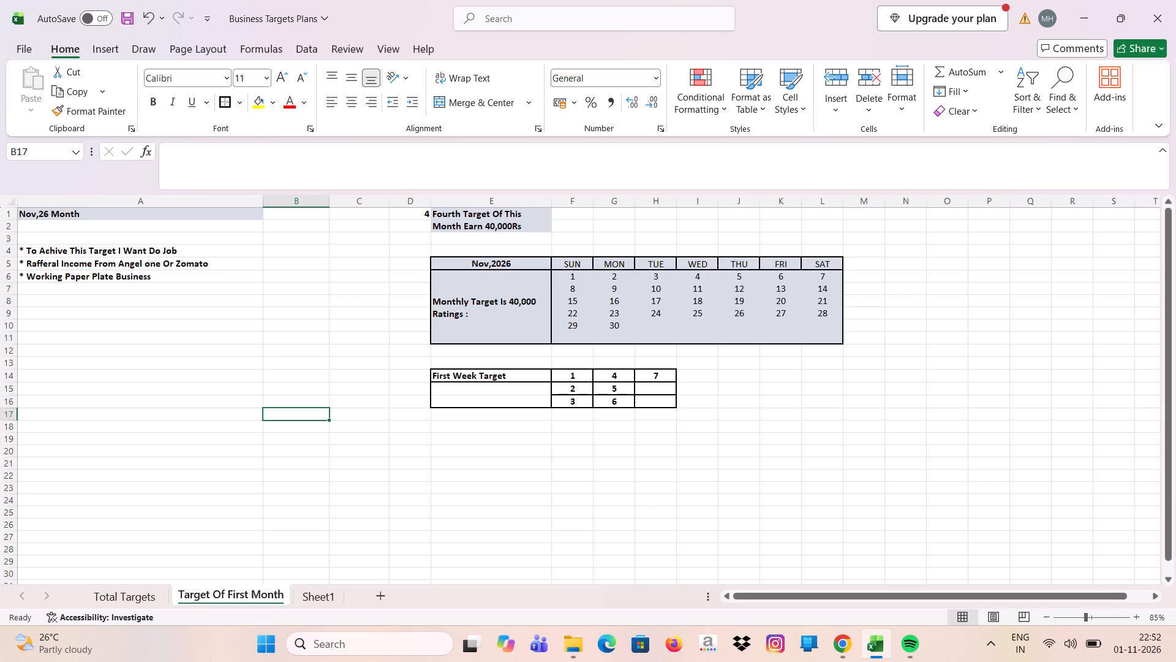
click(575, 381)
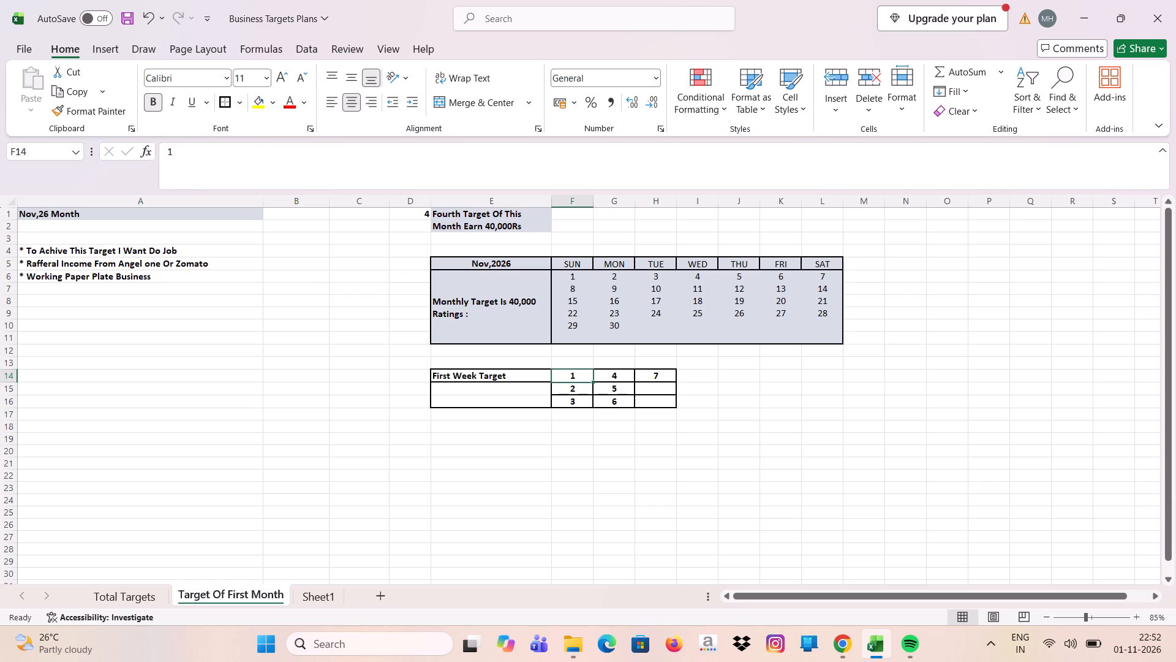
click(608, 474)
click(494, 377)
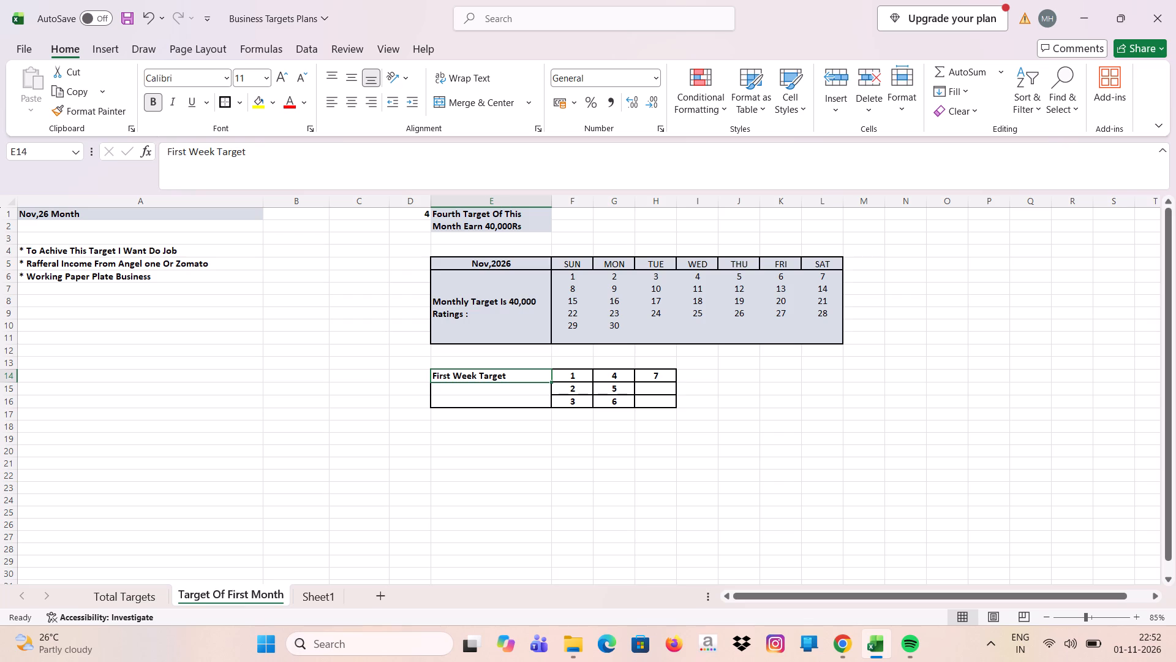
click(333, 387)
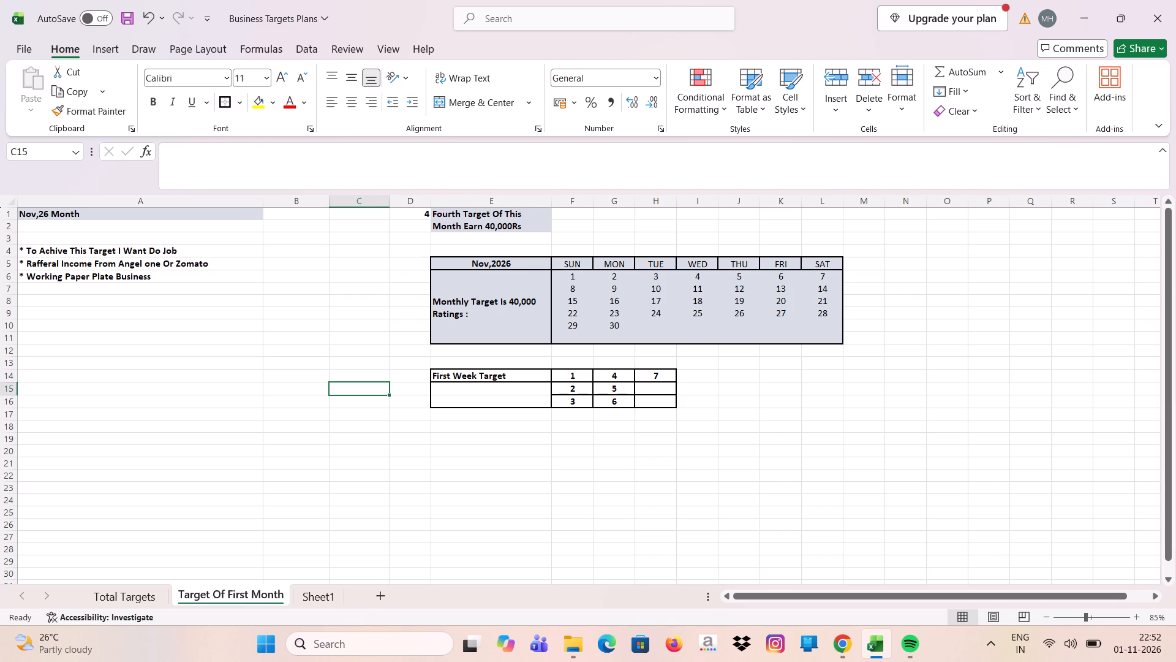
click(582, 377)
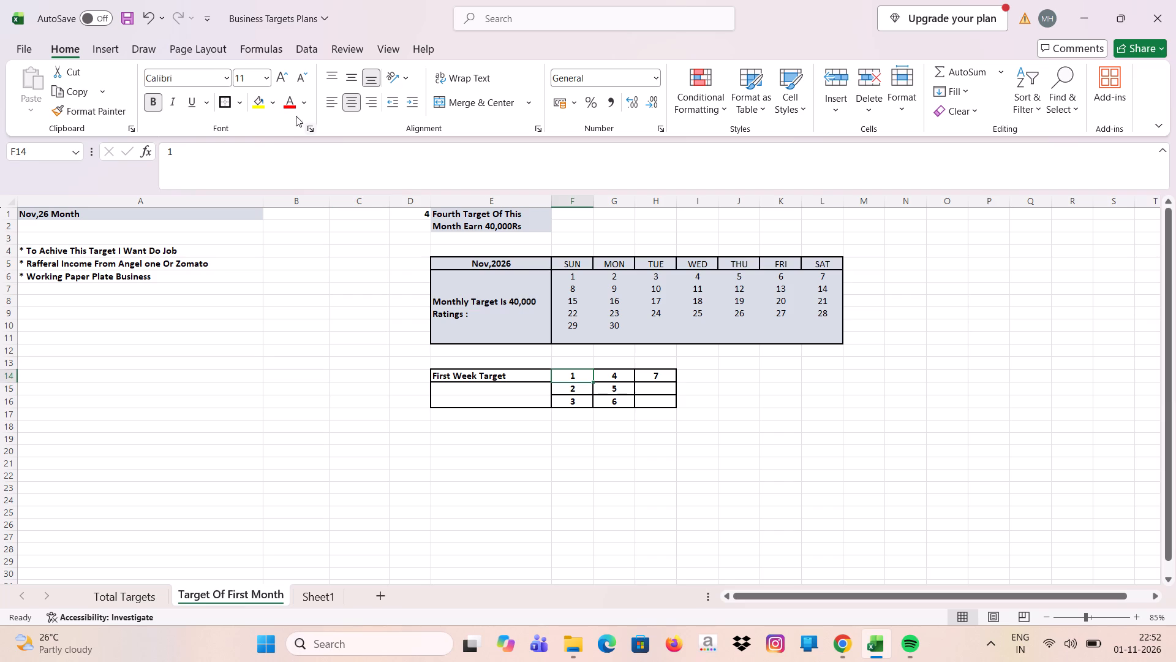
Fill the day 1 cell F14 in the First Week Target block with standard red.
click(276, 106)
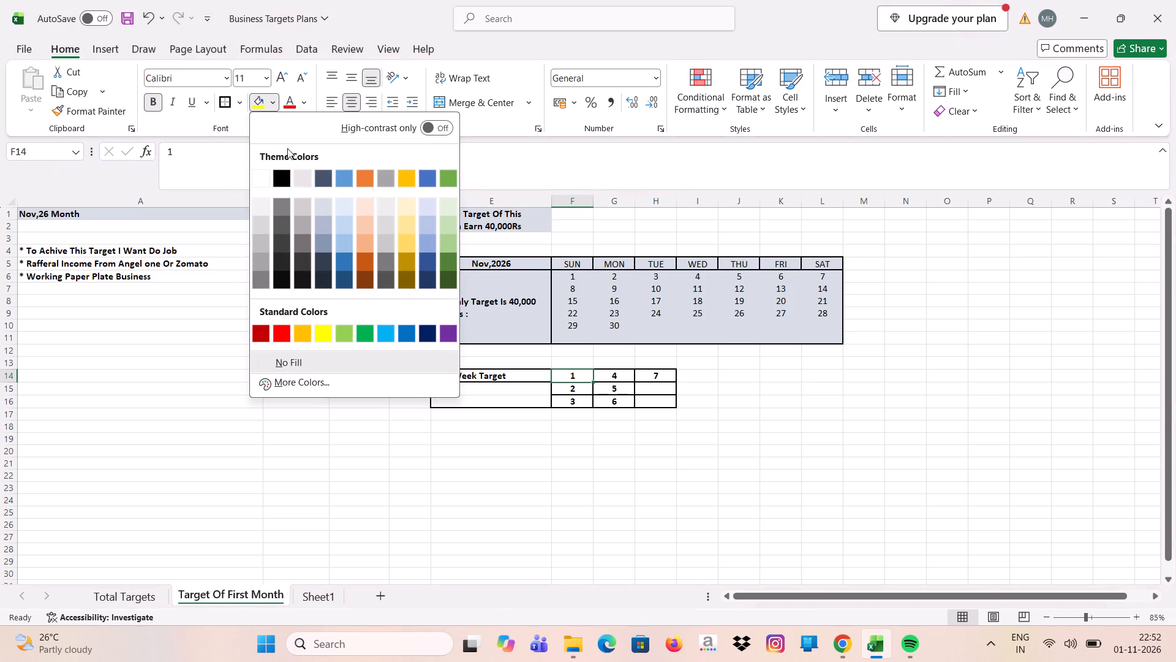
click(286, 337)
click(528, 482)
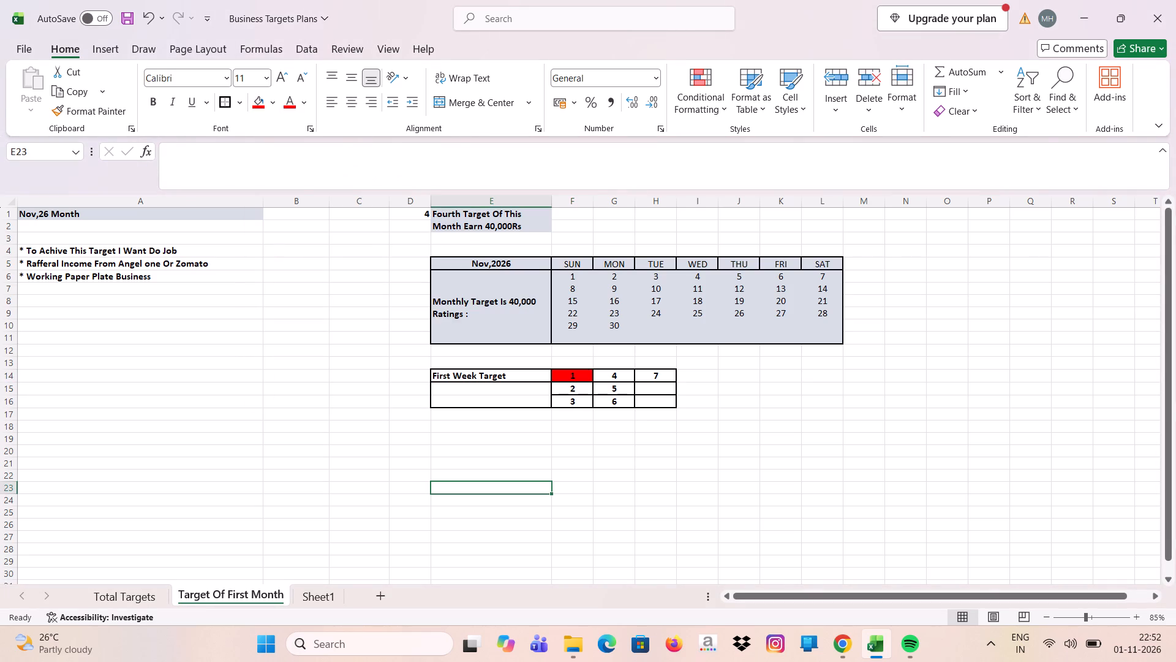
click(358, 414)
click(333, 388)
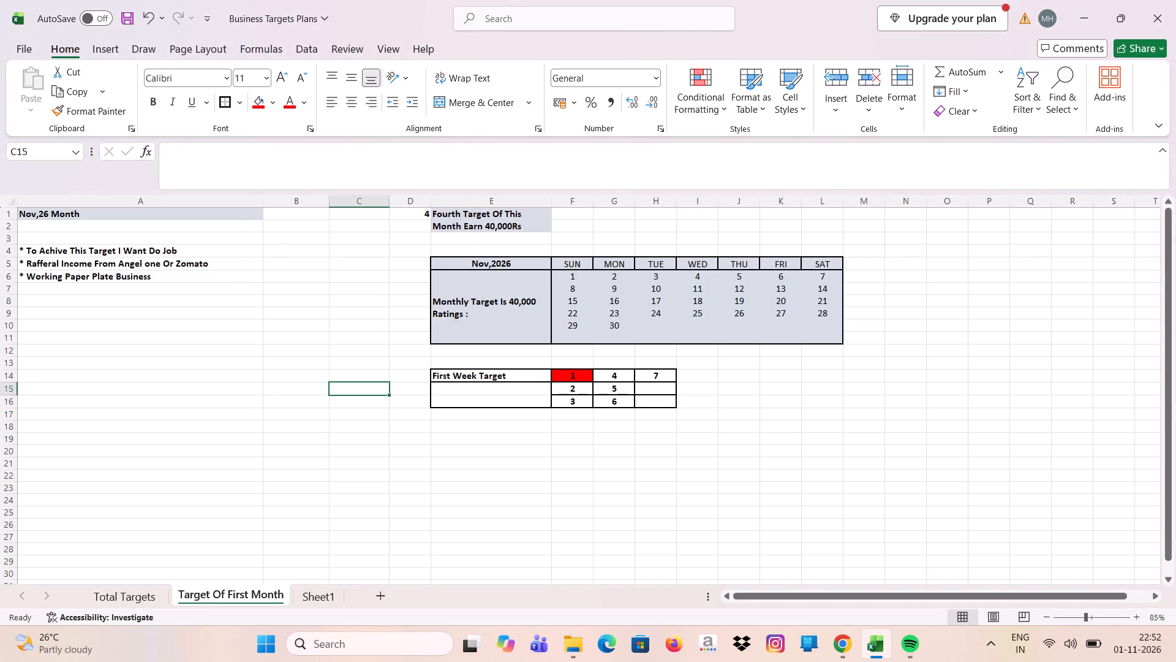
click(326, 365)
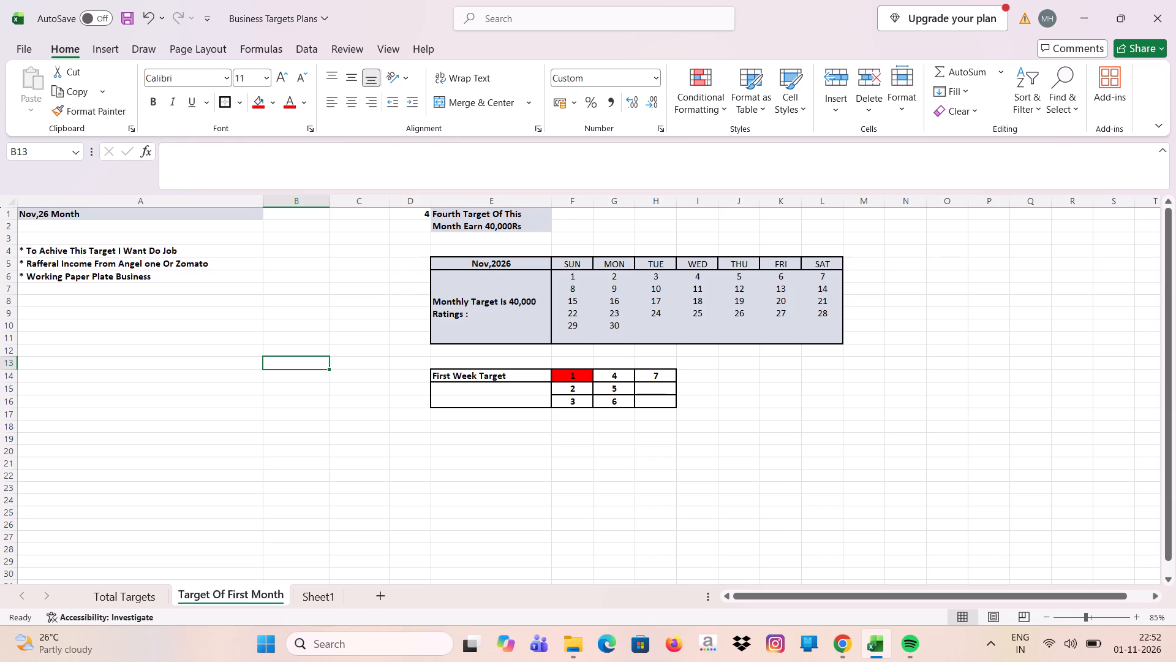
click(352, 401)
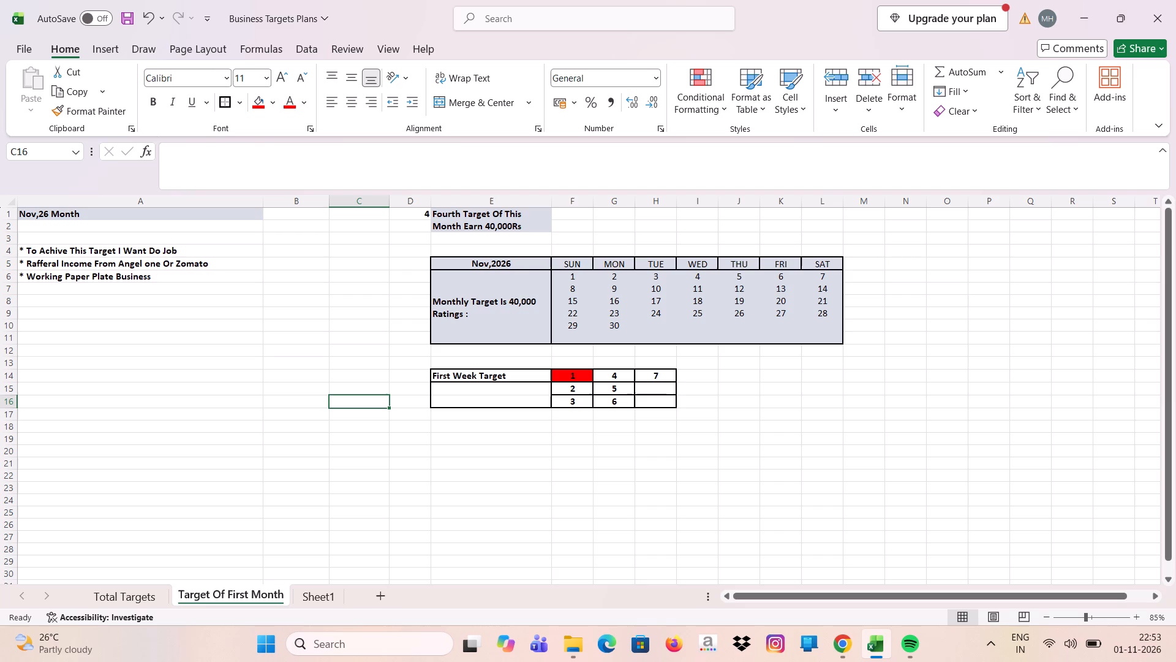
Begin entering a date in cell A2 of Sheet1, starting with "2-11-202".
click(326, 598)
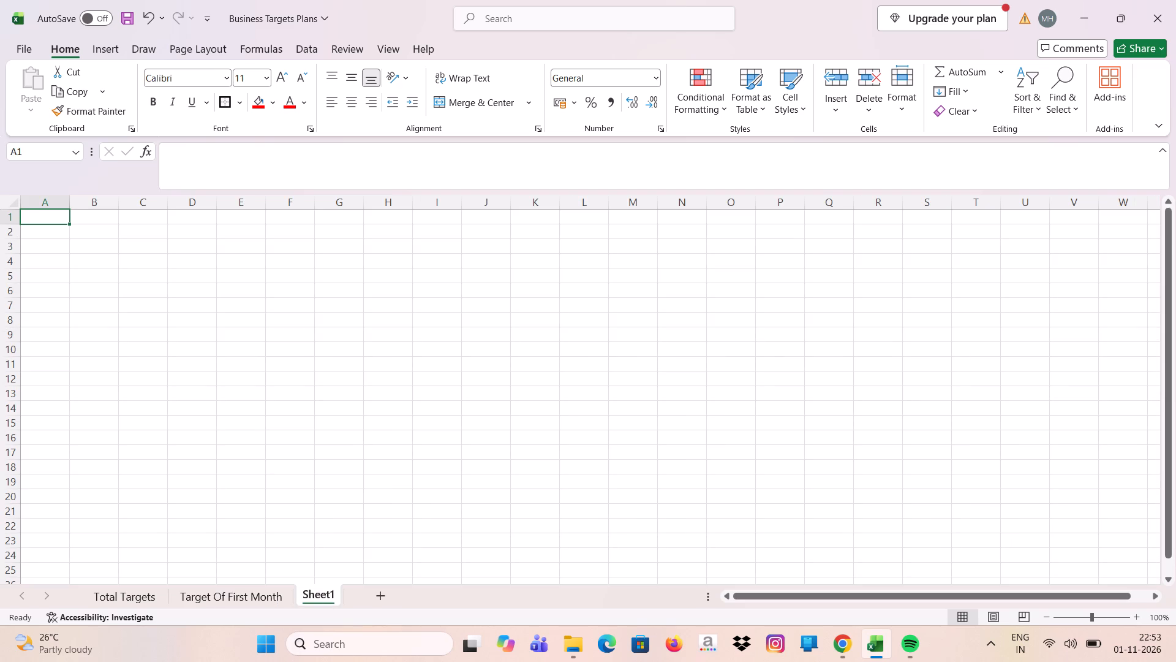
click(58, 243)
click(60, 235)
key(2)
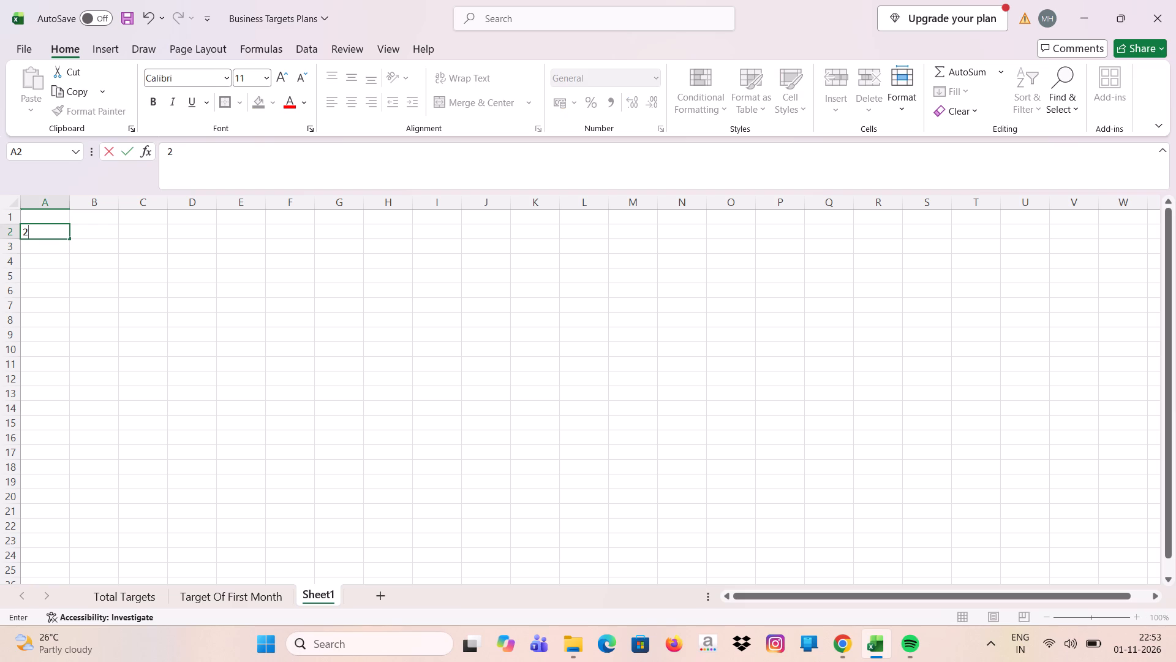
key(minus)
text(11)
key(minus)
text(202)
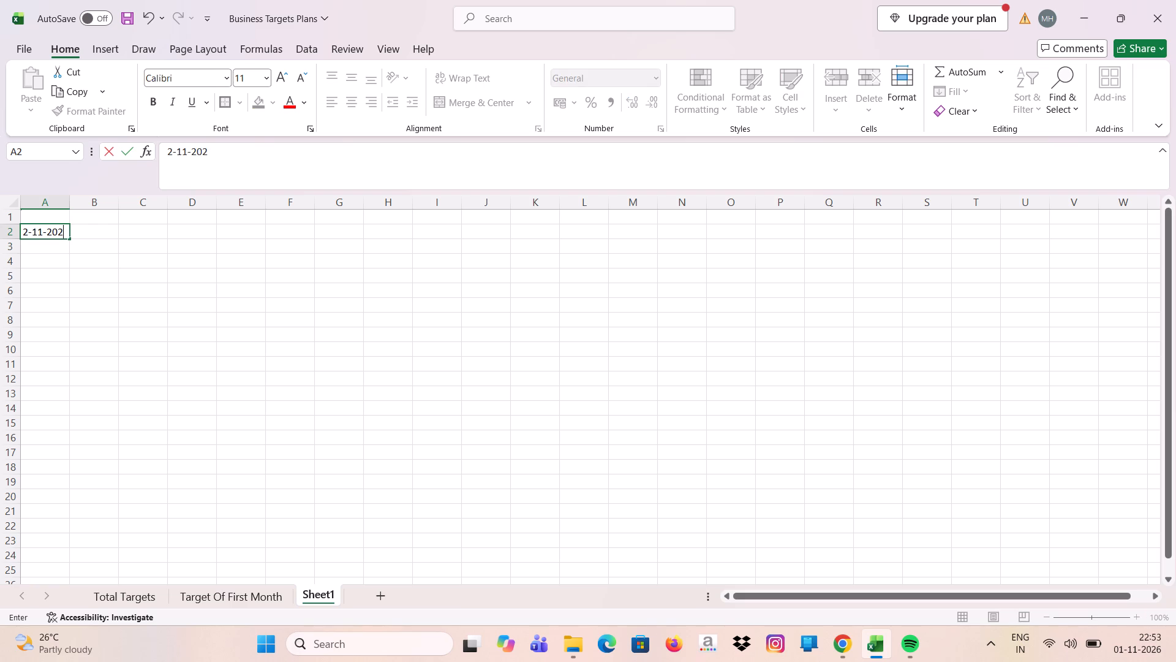